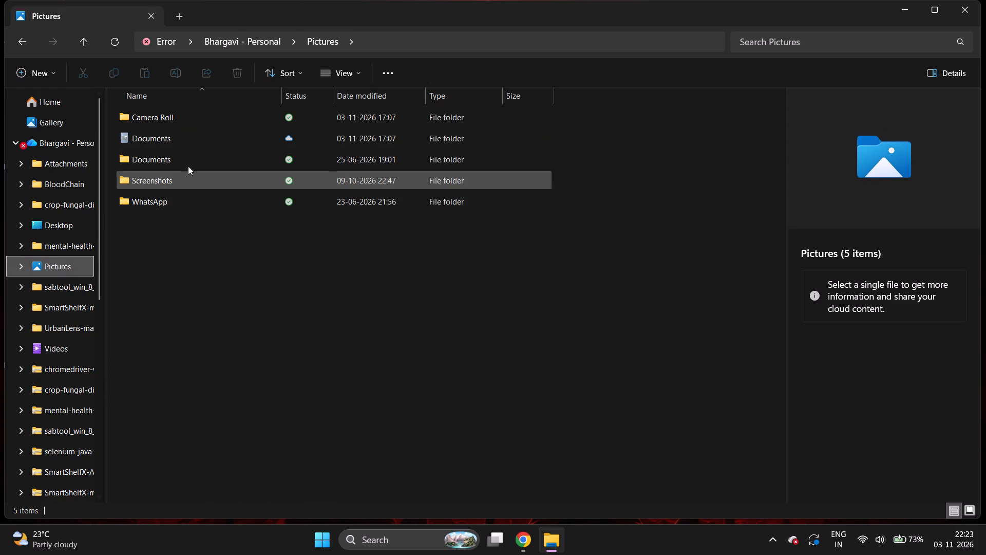
Look through the WhatsApp folder in Pictures and the OneDrive folder, and minimize the File Explorer window.
double_click(178, 198)
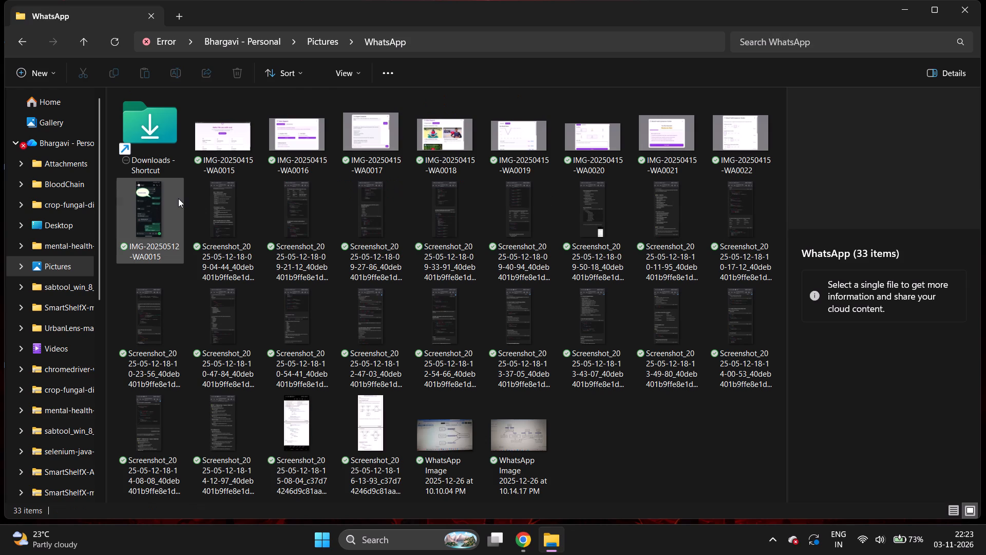
scroll(178, 198, right, 1)
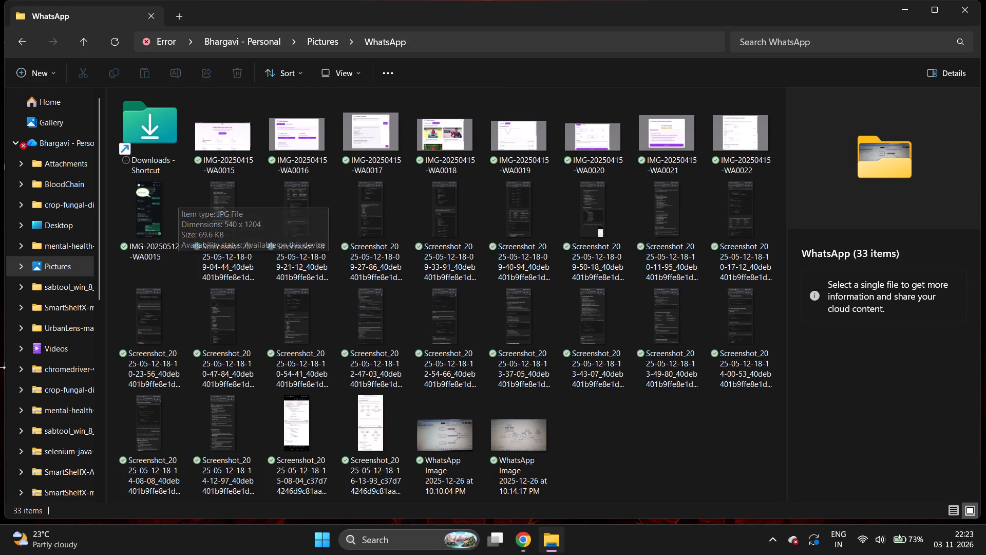
scroll(52, 395, down, 1)
click(357, 233)
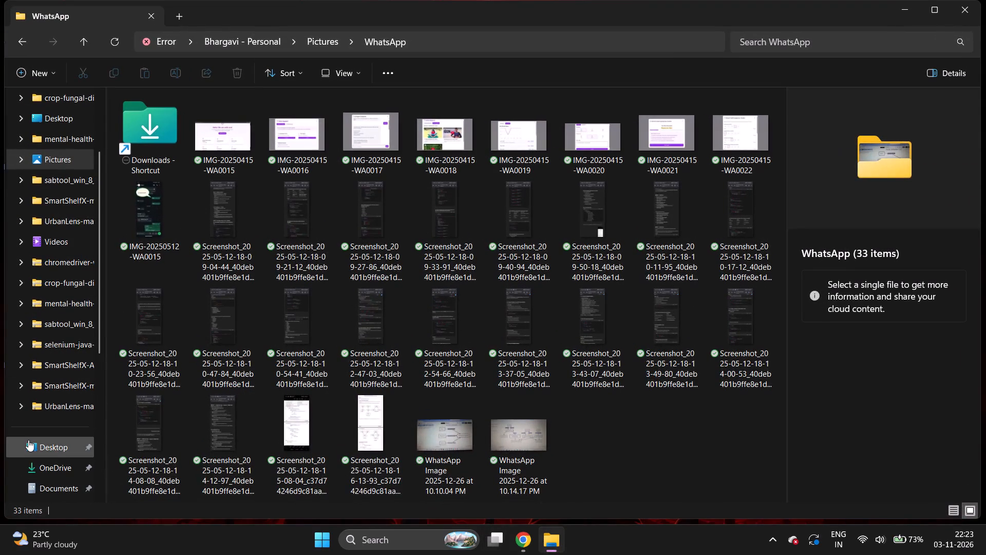
click(44, 468)
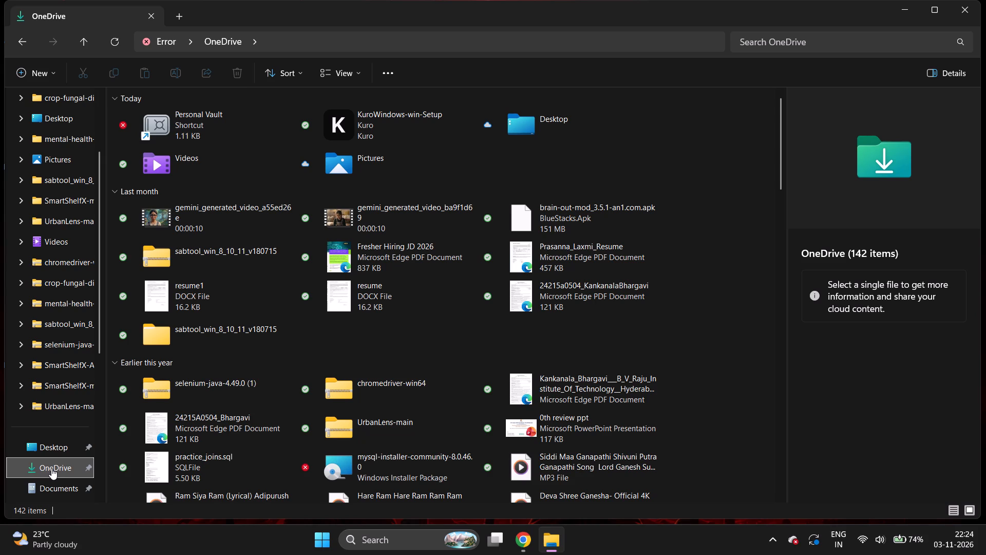
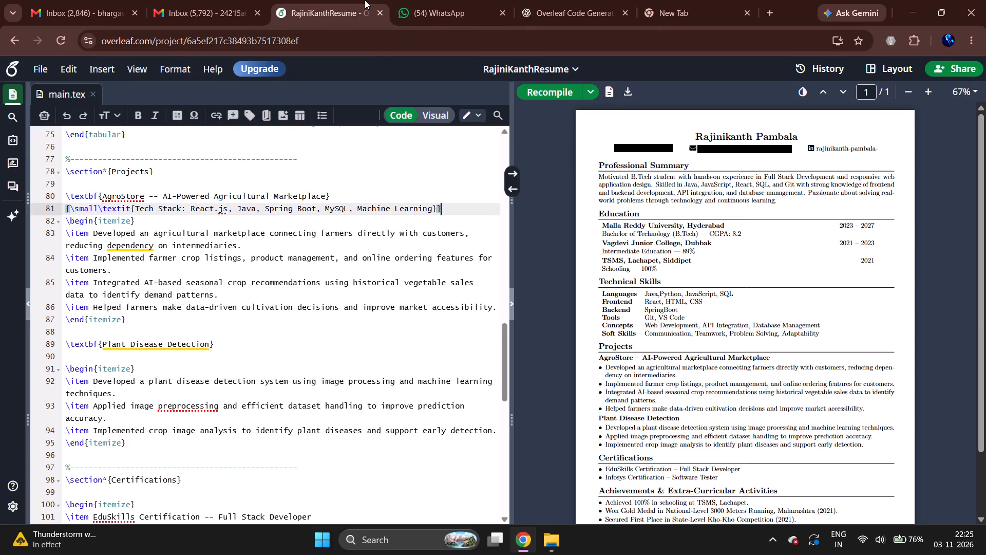
click(201, 353)
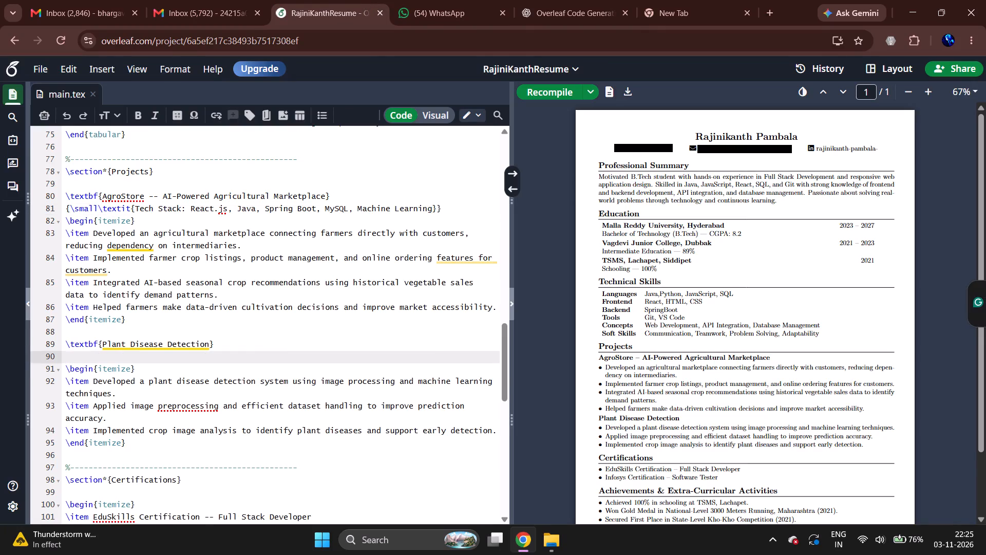
key(ctrl+v)
click(542, 91)
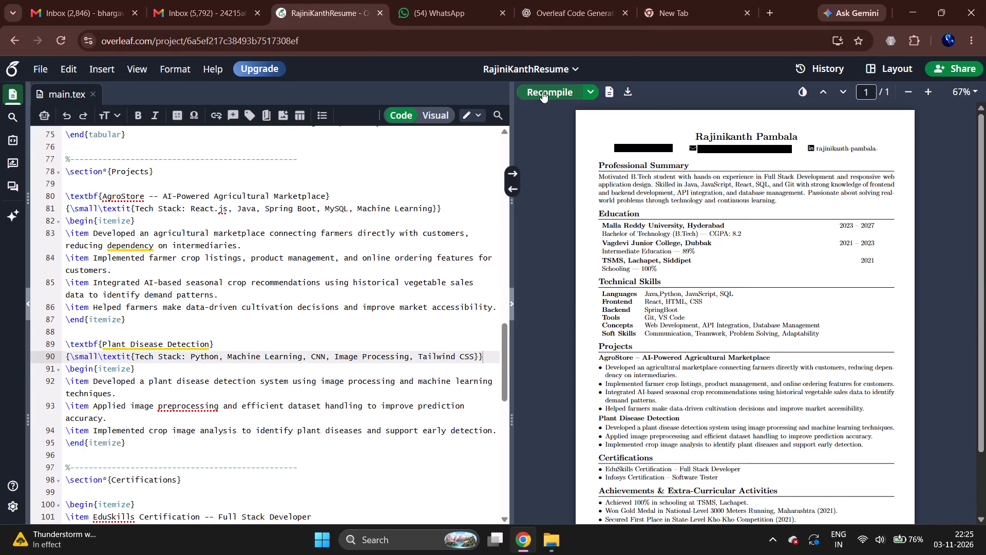
Add a LaTeX line break (\\) after the AgroStore and Plant Disease Detection headings in main.tex and recompile the resume.
scroll(720, 249, down, 1)
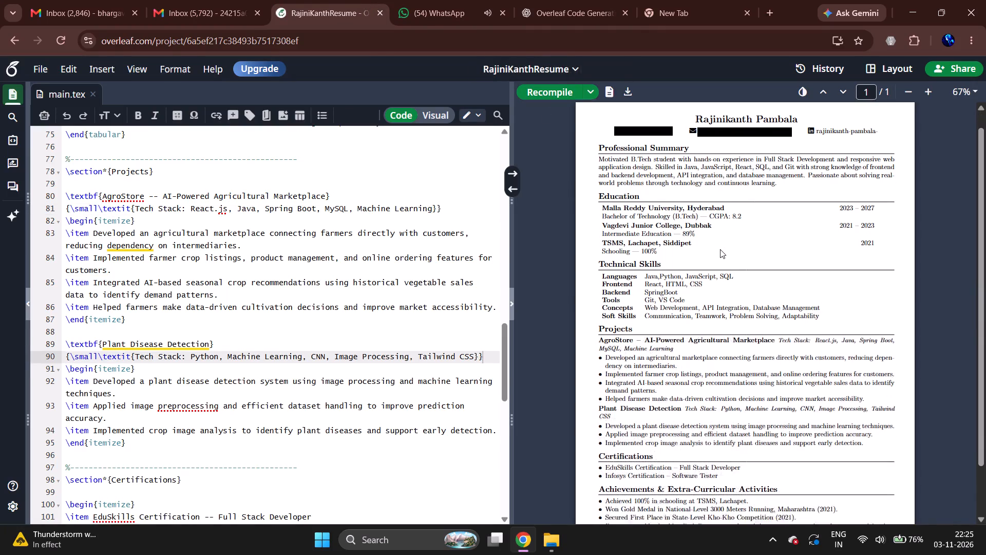
scroll(720, 249, down, 1)
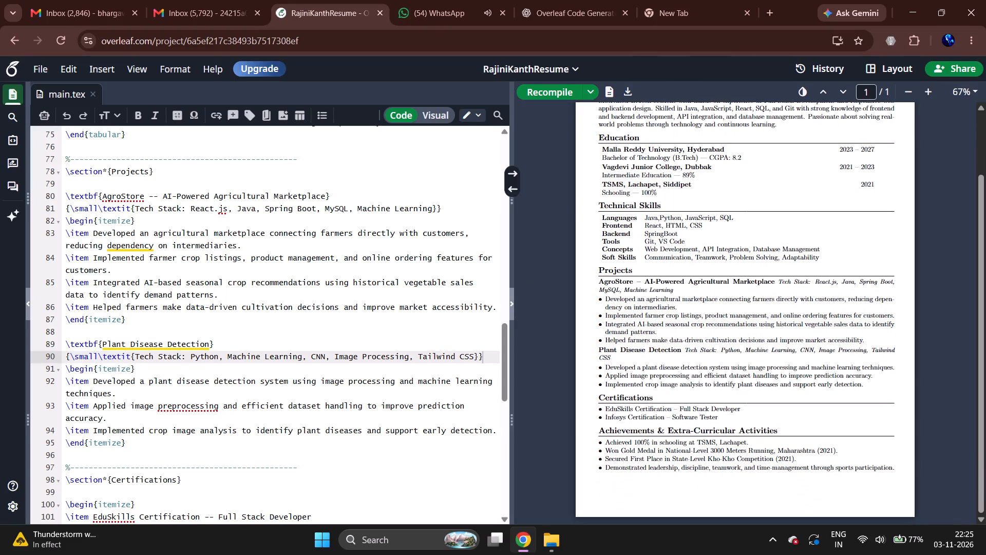
scroll(262, 270, right, 2)
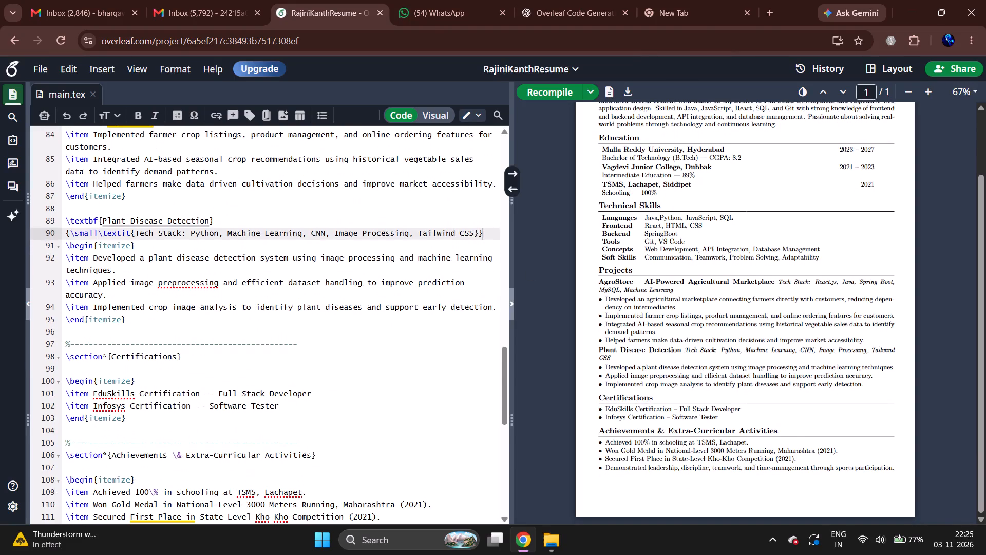
scroll(262, 270, up, 2)
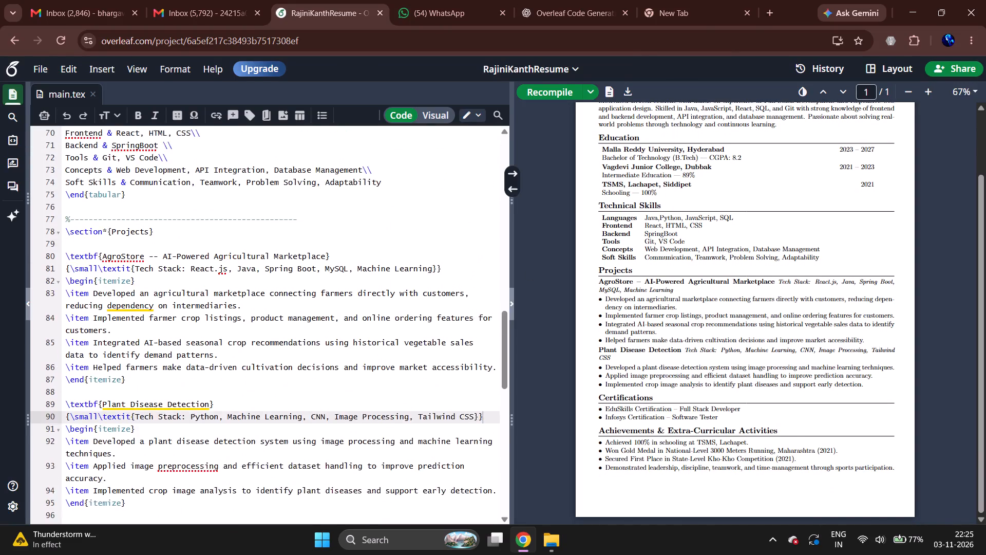
scroll(262, 270, right, 1)
scroll(262, 270, up, 2)
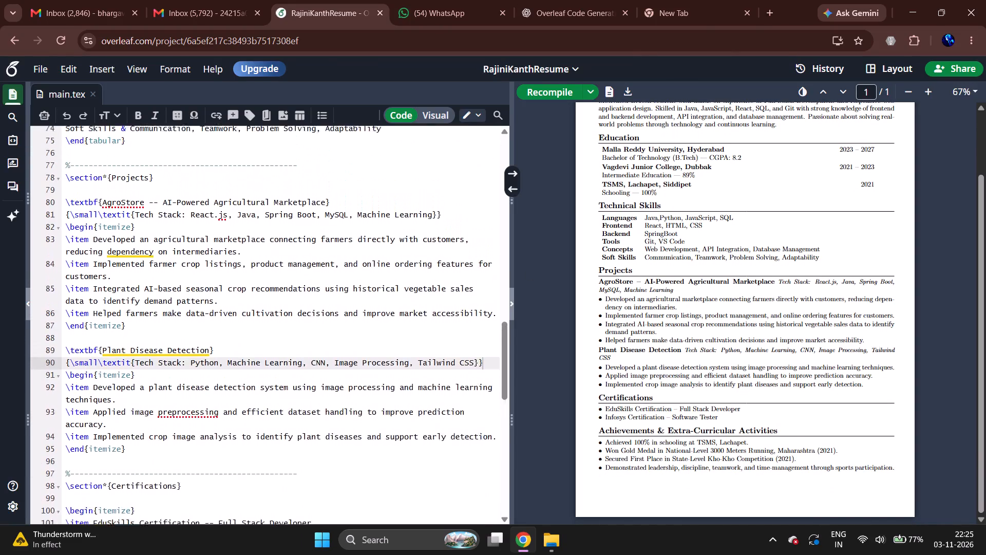
scroll(262, 270, up, 2)
click(336, 230)
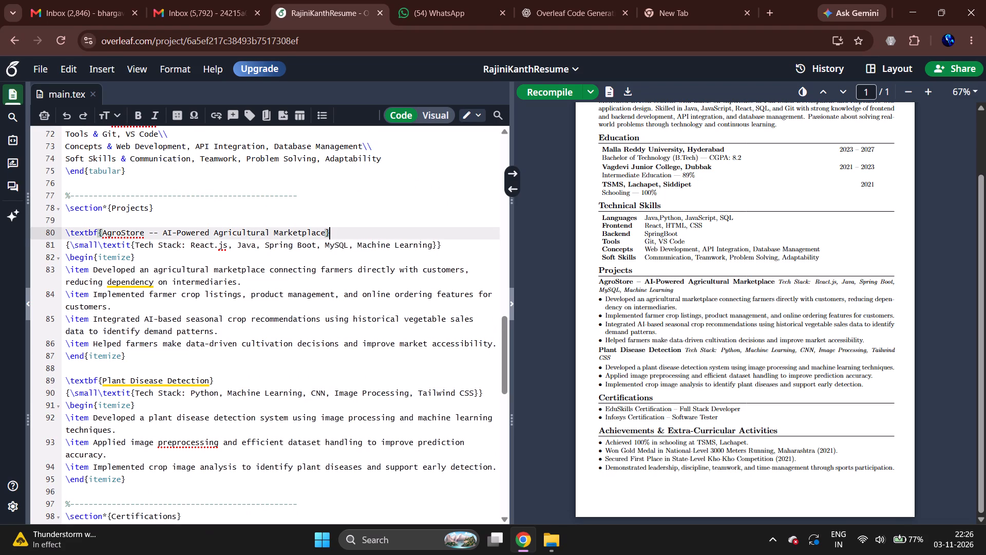
key(space)
text(\\)
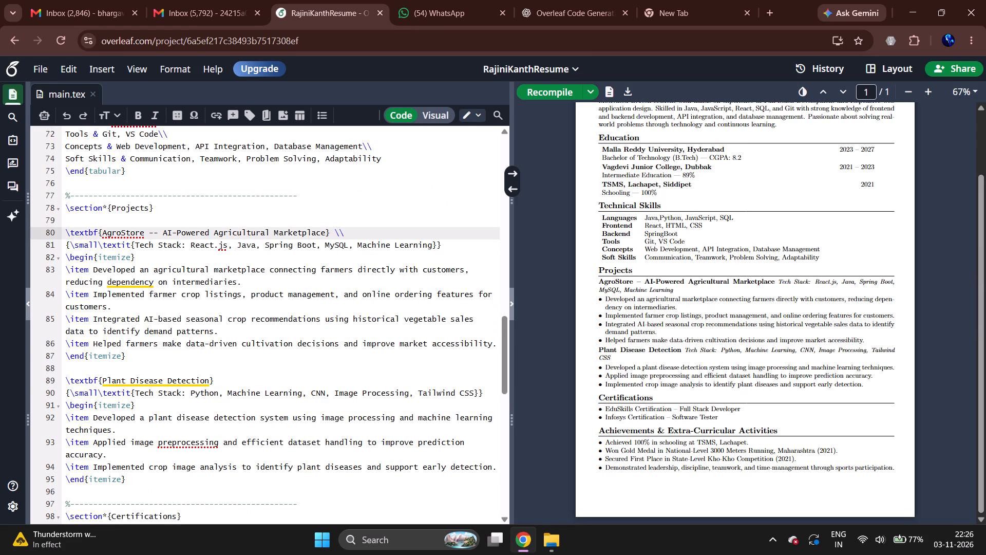
click(259, 379)
key(space)
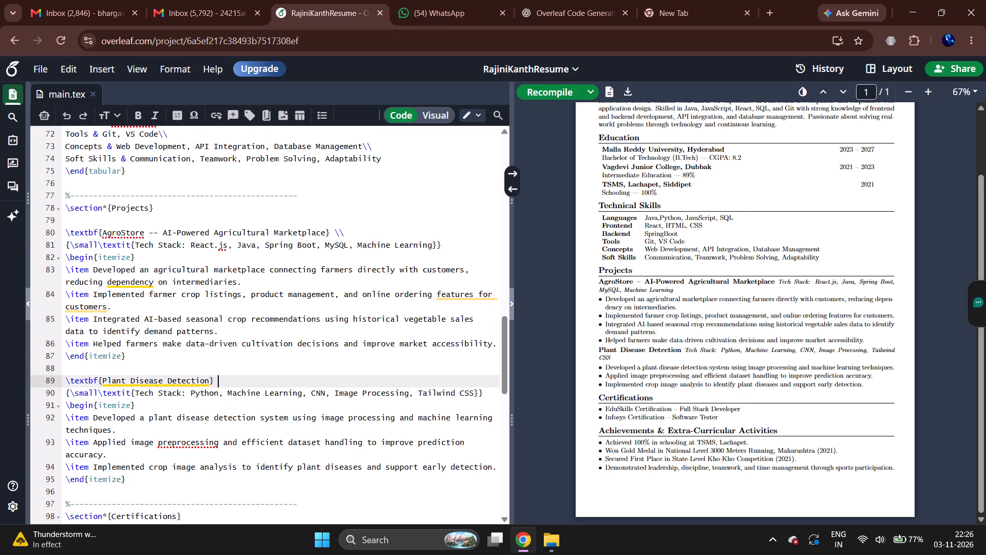
text(\\)
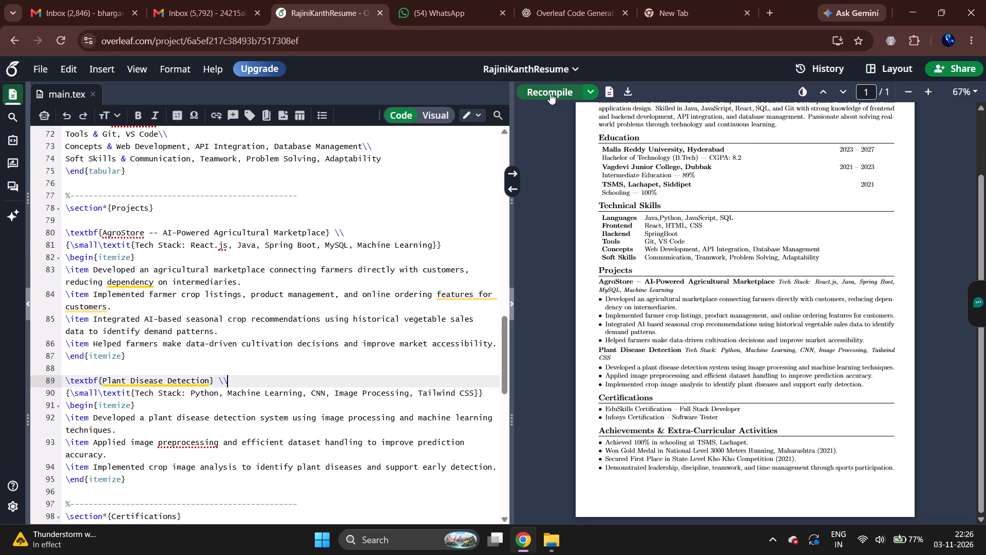
click(550, 93)
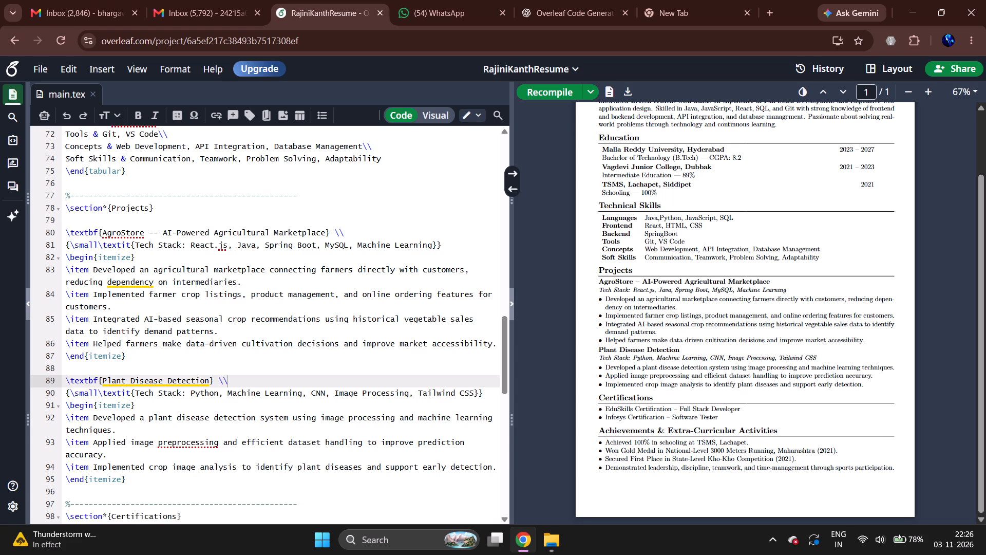
scroll(666, 321, up, 3)
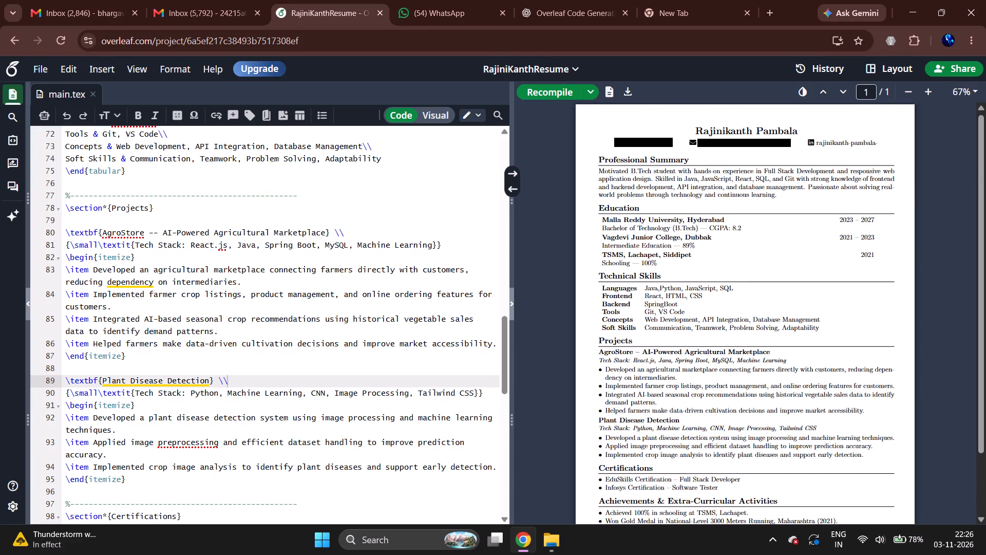
scroll(383, 218, up, 3)
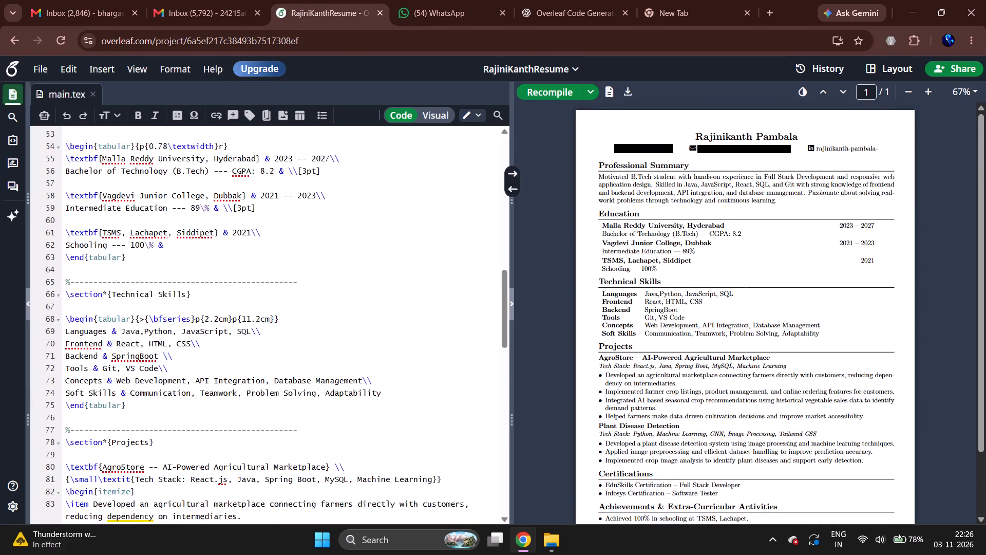
Review the main.tex preamble, contact header and summary code alongside the compiled resume preview, from its header to the achievements.
scroll(383, 218, up, 8)
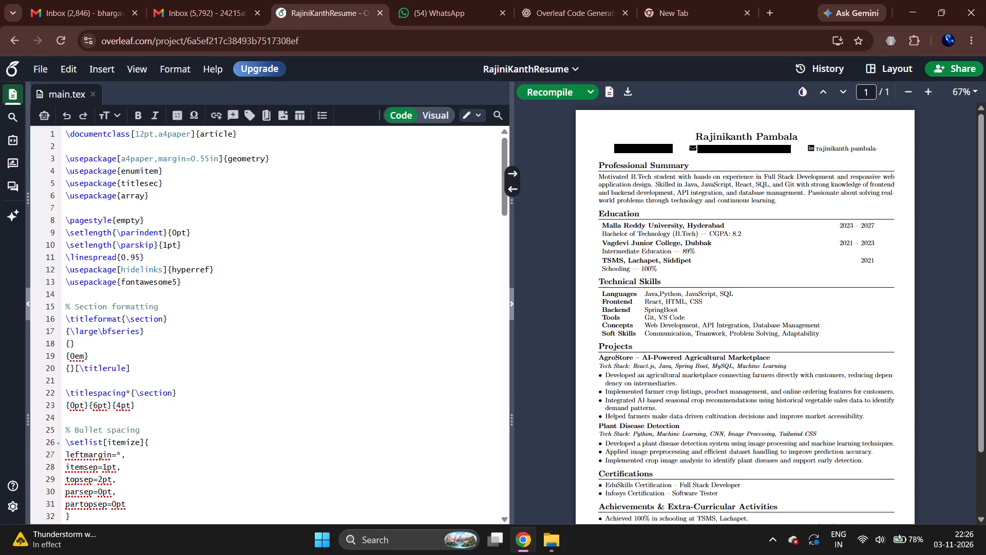
scroll(376, 261, up, 1)
scroll(449, 0, down, 1)
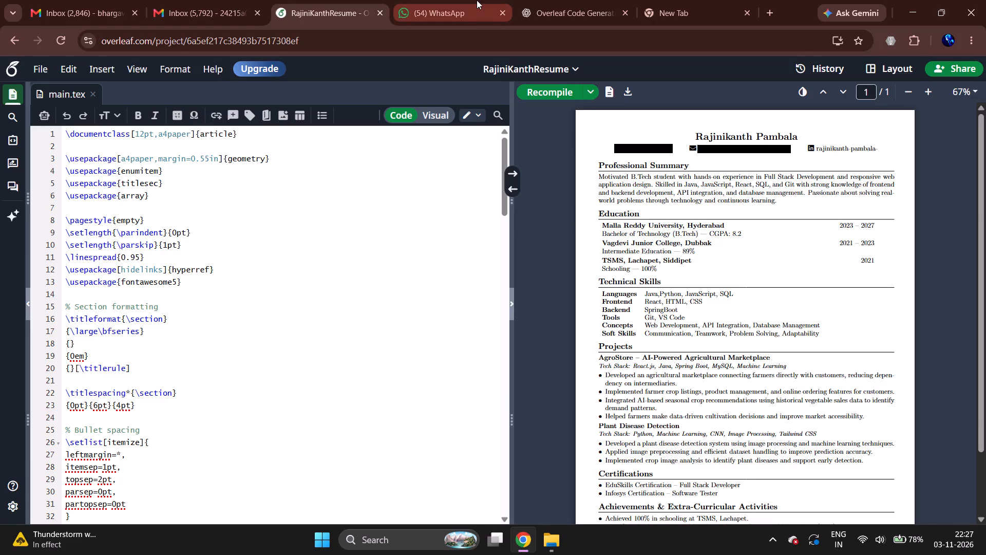
scroll(682, 0, right, 1)
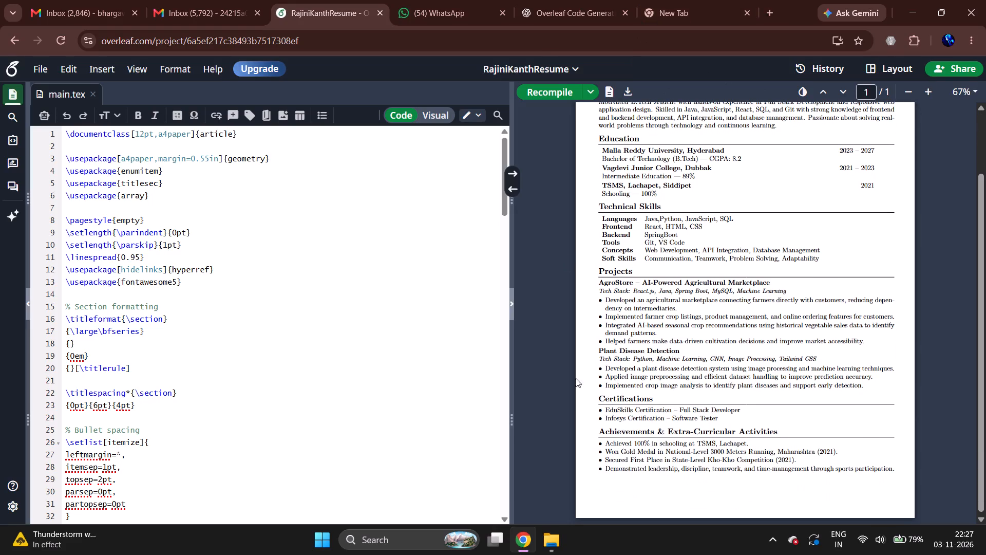
scroll(208, 342, down, 6)
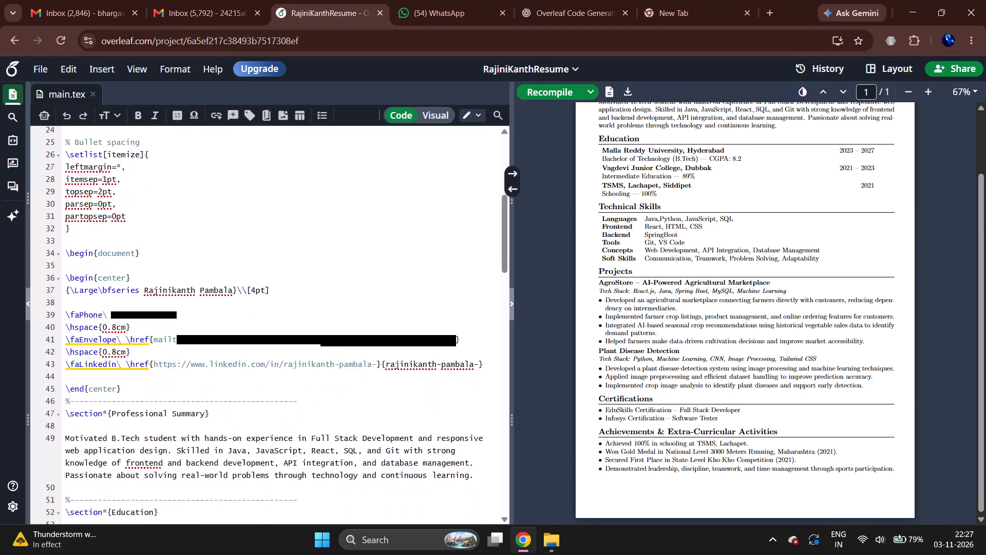
scroll(208, 342, down, 1)
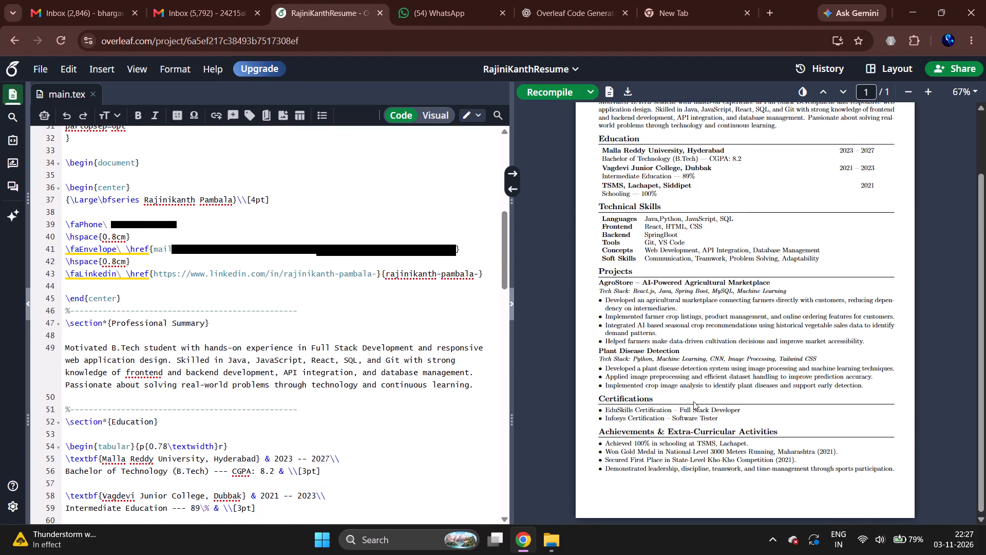
scroll(693, 401, down, 2)
scroll(693, 401, up, 4)
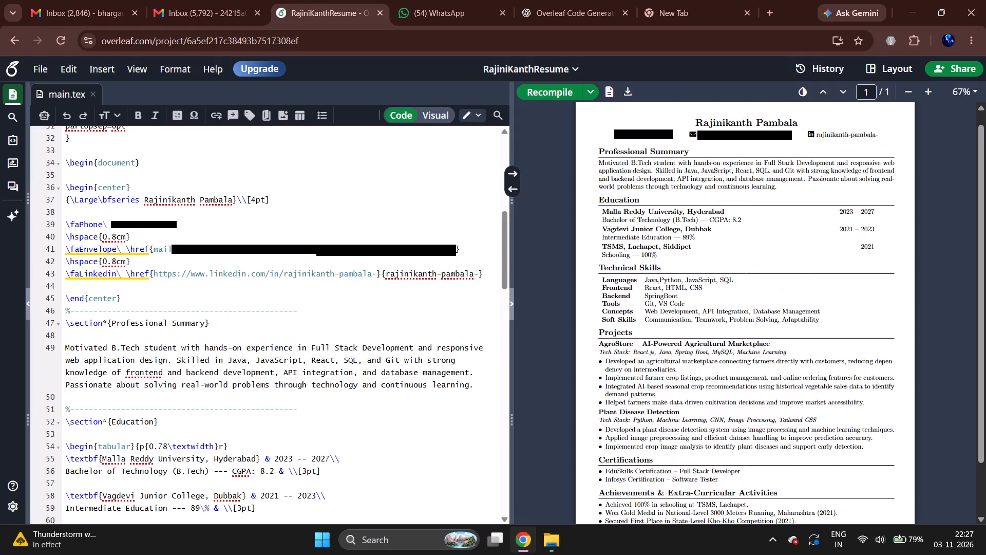
scroll(196, 290, up, 1)
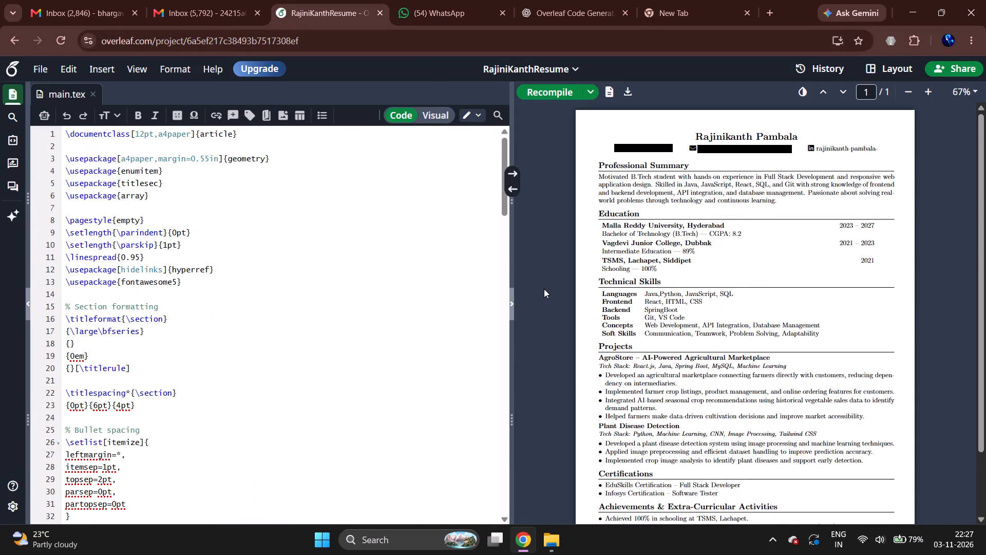
Delete the "Achieved 100\% in schooling at TSMS, Lachapet." item and its empty line from main.tex's Achievements & Extra-Curricular Activities list.
scroll(663, 318, down, 5)
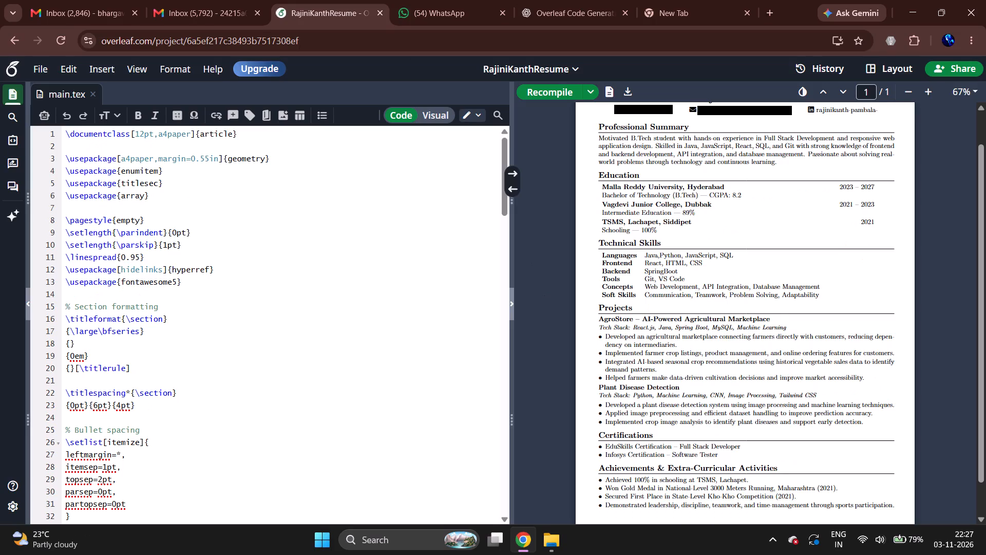
scroll(289, 374, down, 15)
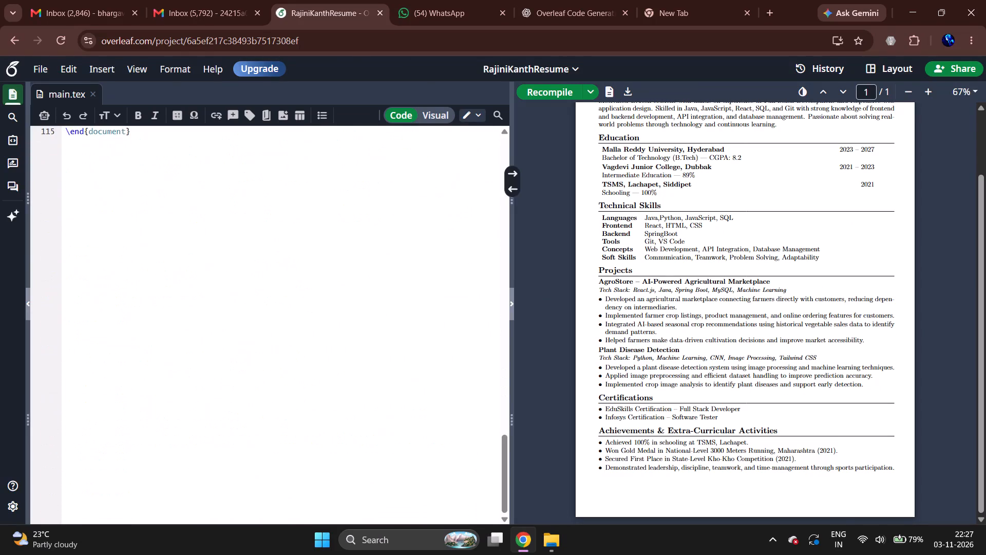
scroll(289, 374, up, 5)
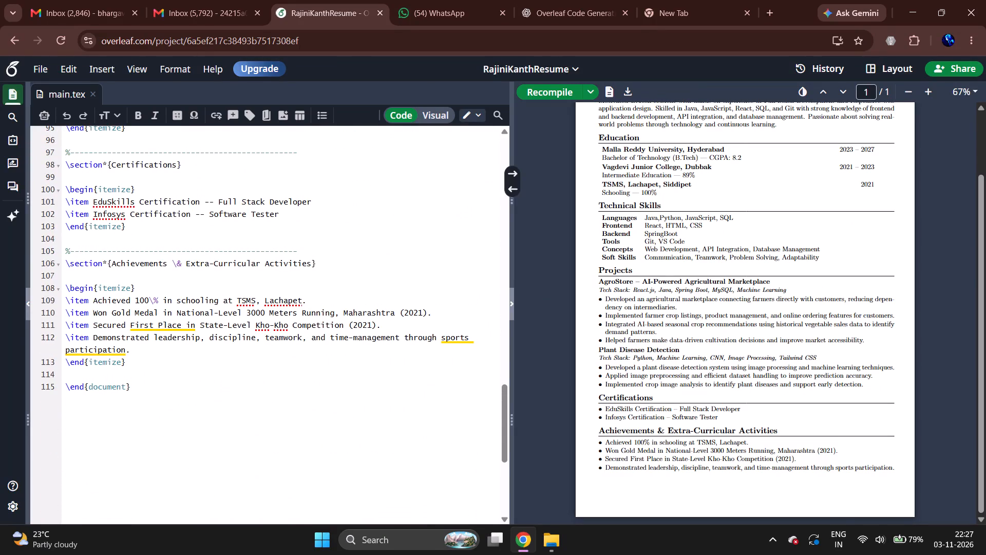
click(68, 298)
drag(68, 298, 324, 295)
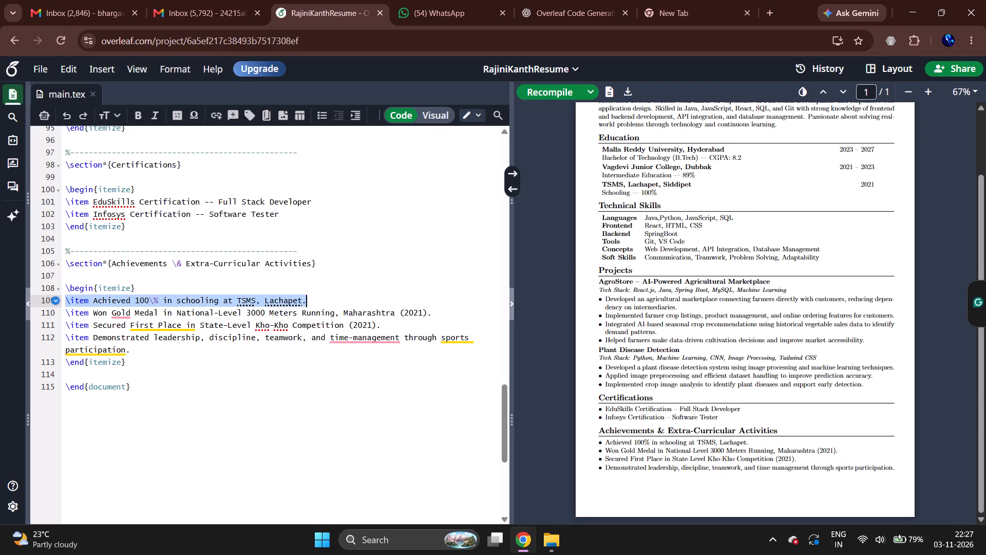
drag(324, 295, 324, 297)
key(BackSpace)
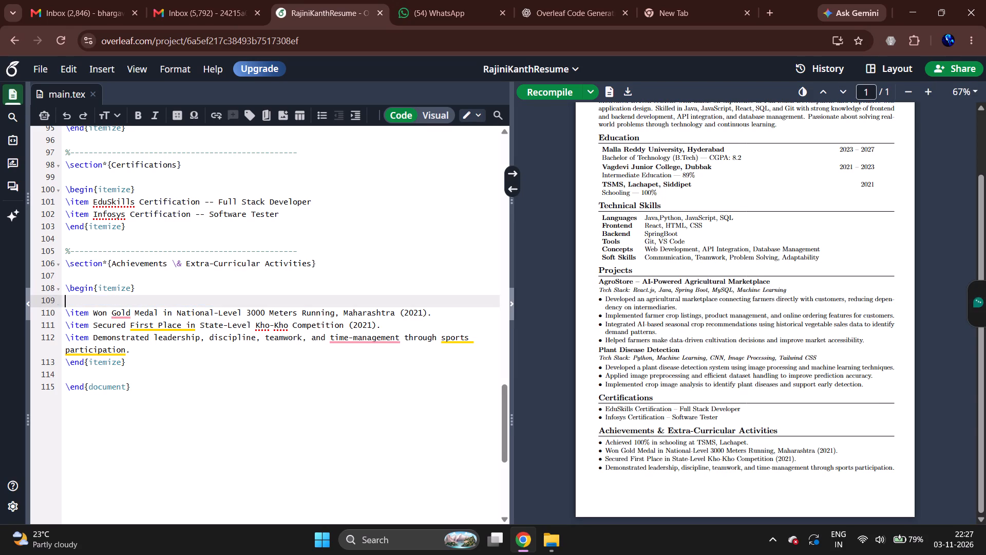
key(BackSpace)
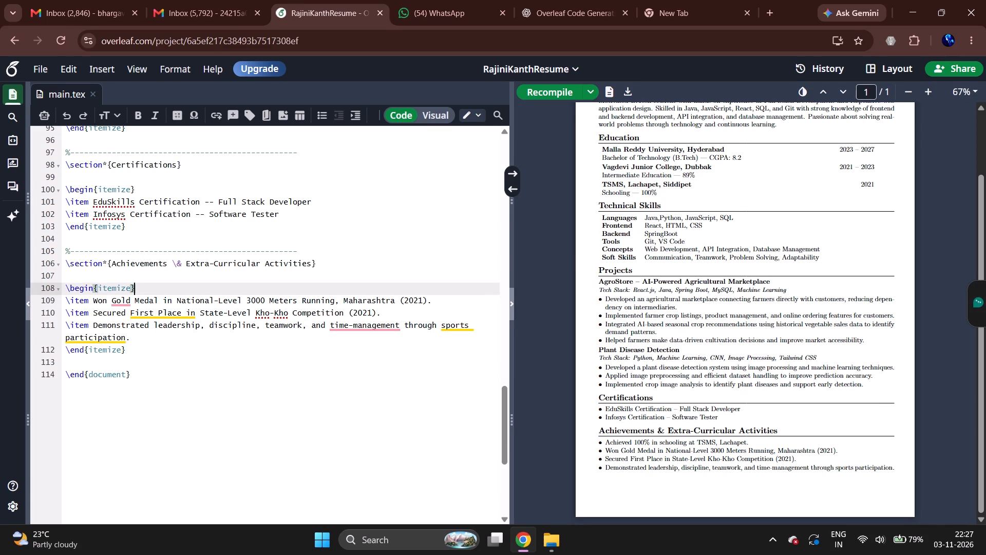
scroll(350, 346, up, 3)
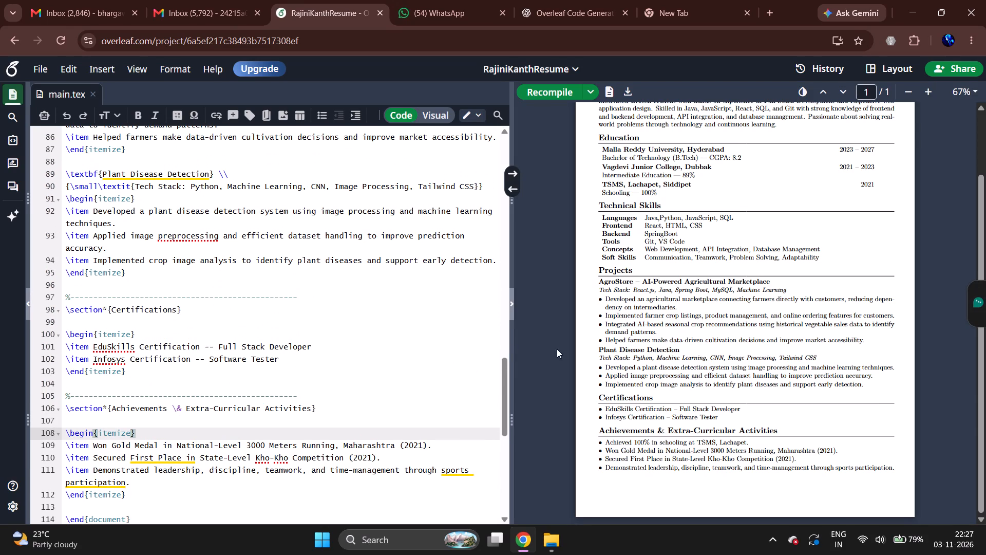
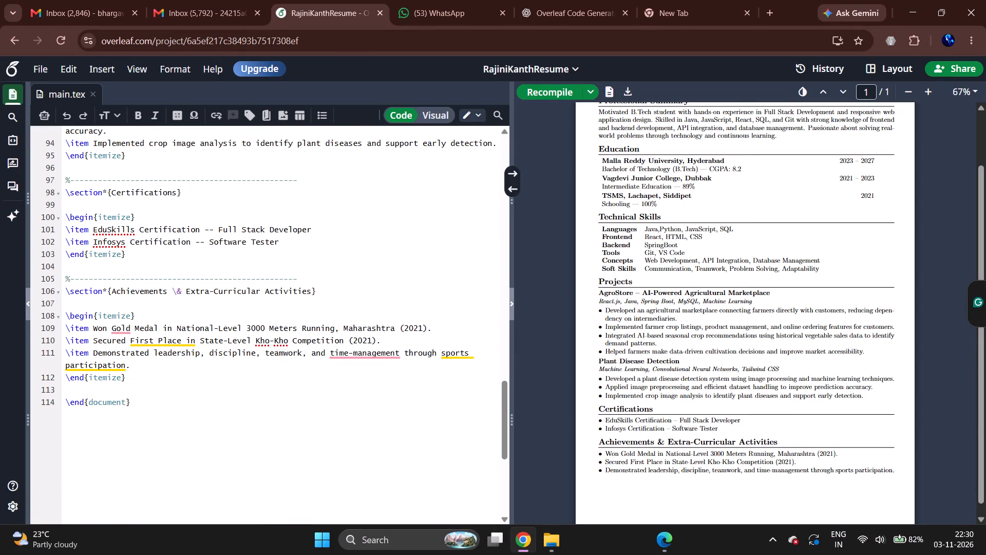
Add a third Certifications item reading "NPTEL IIT Kharagpur", consulting the certifications in the reference resume PDF in Edge.
click(295, 242)
key(Return)
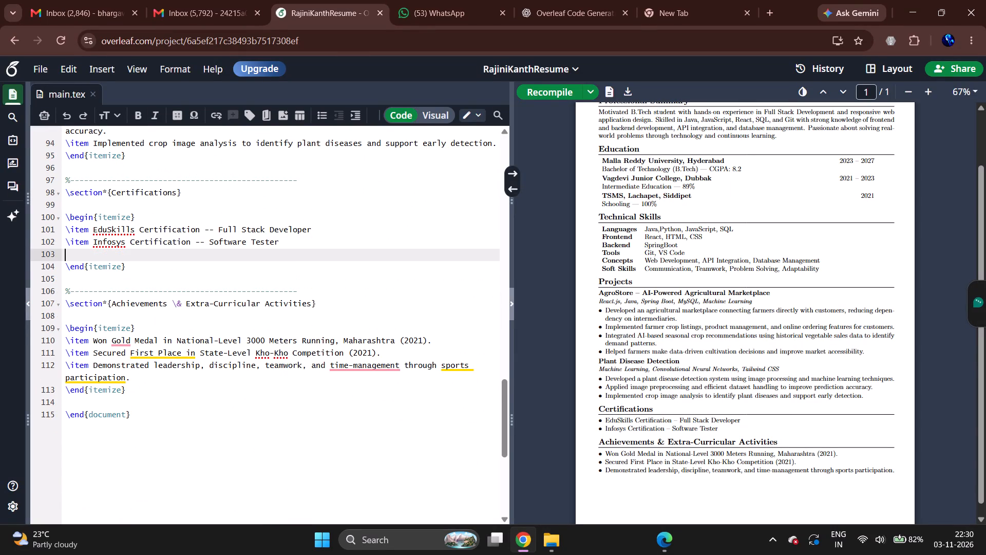
text(\item)
key(space)
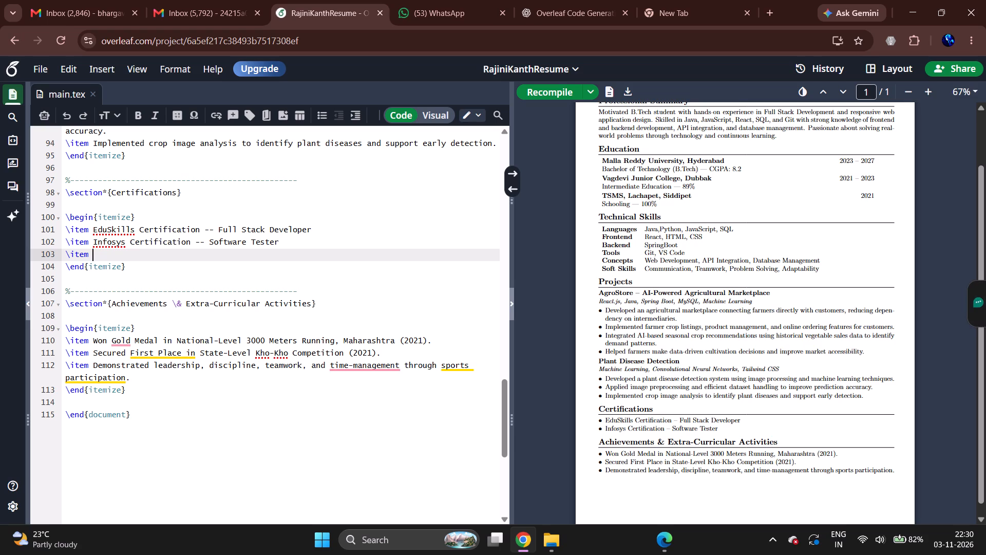
text(NPT)
click(656, 532)
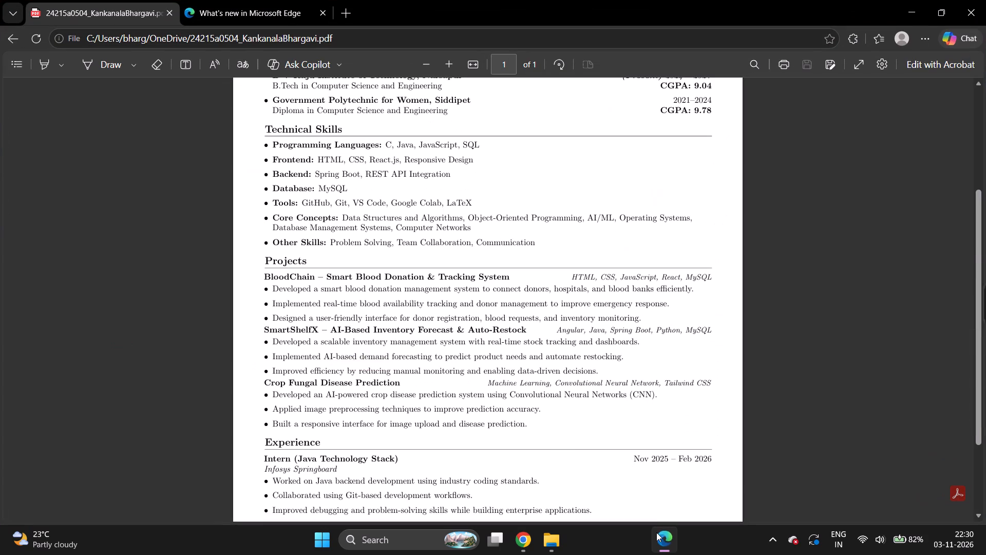
scroll(554, 443, down, 2)
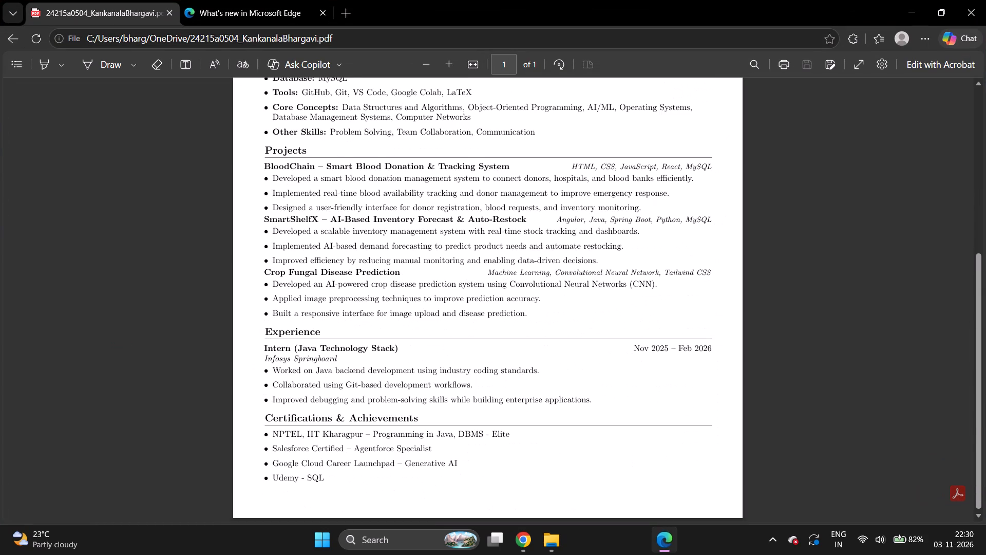
click(911, 6)
text(EL IIT)
key(space)
text(Kharagpur)
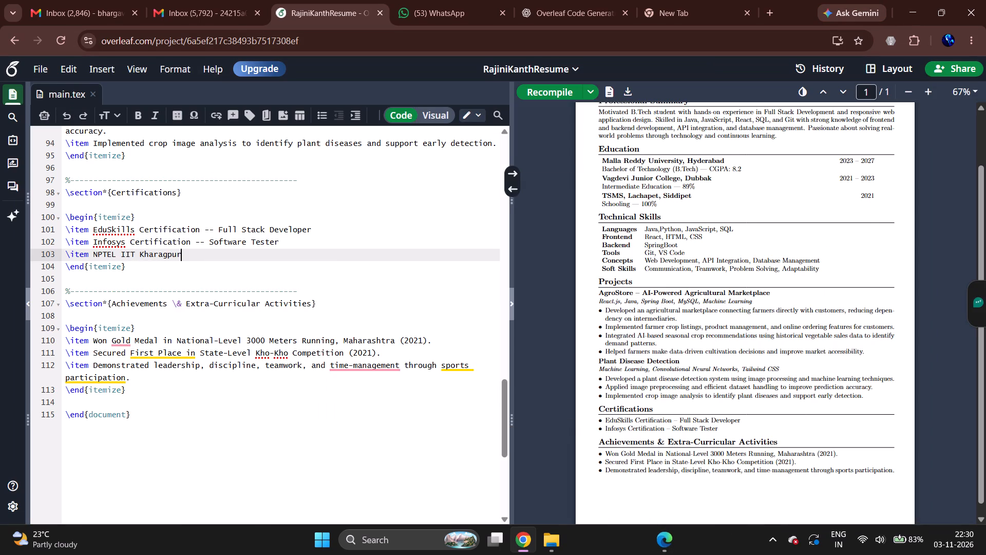
Complete the new certification item as "NPTEL, IIT Kharagpur - Software Engineering", checking the format against the reference resume in Edge.
click(666, 534)
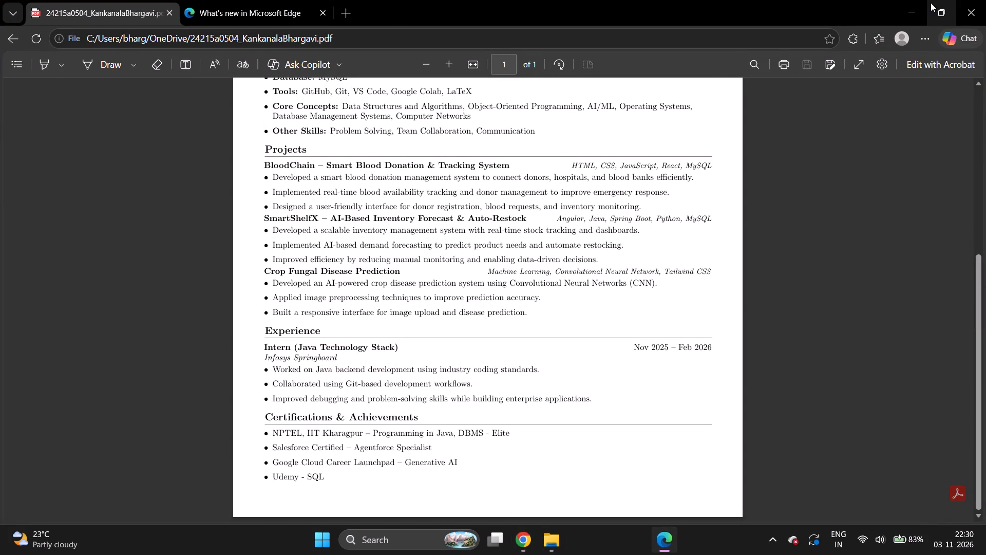
click(917, 5)
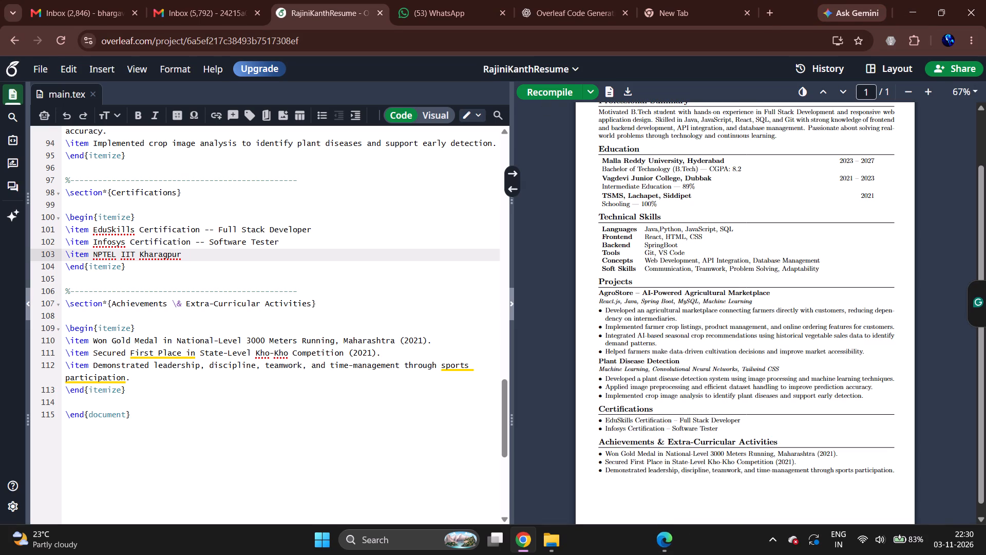
click(119, 254)
key(comma)
click(206, 254)
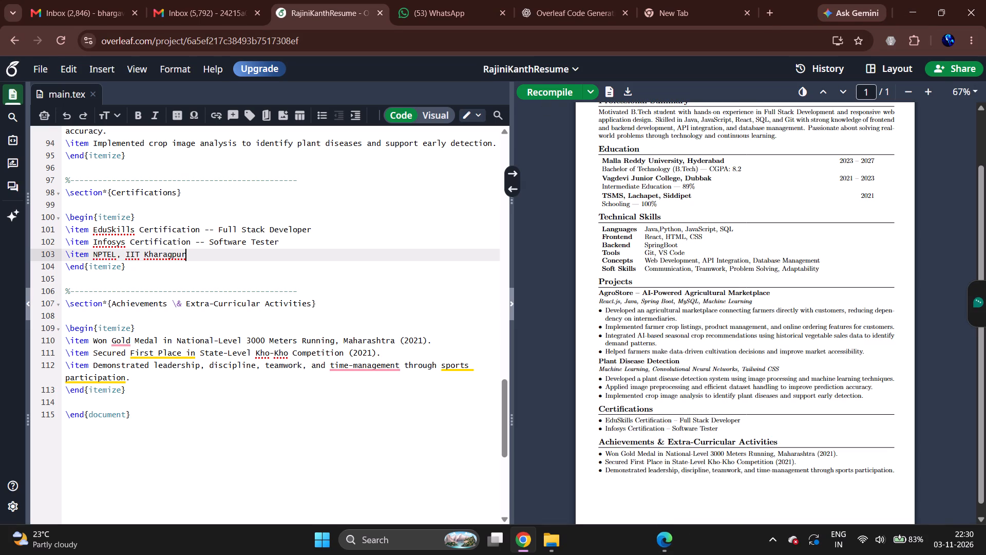
key(space)
text(-)
key(space)
key(shift+s)
text(oftware Engineering)
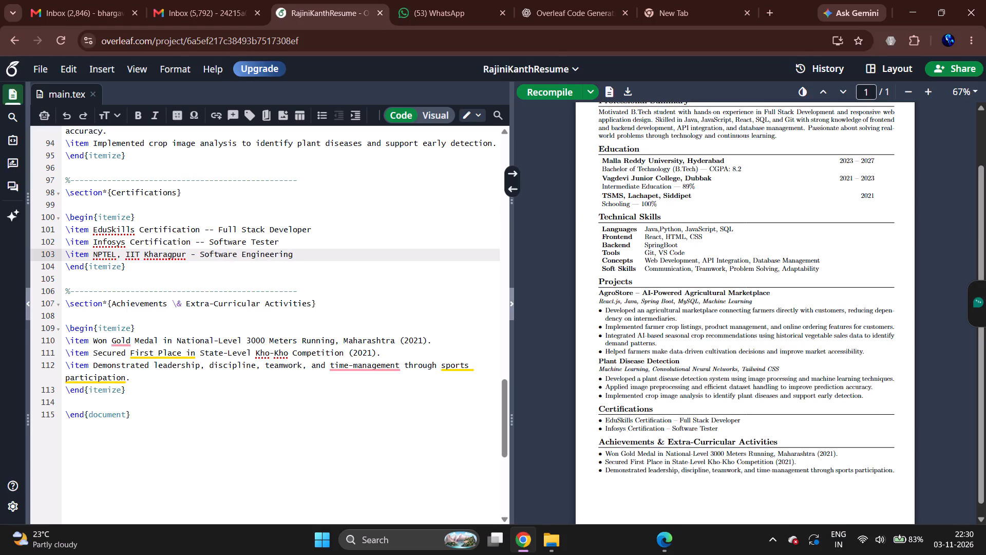
Recompile the resume project and review the updated page against the source.
scroll(659, 256, up, 2)
scroll(334, 246, up, 5)
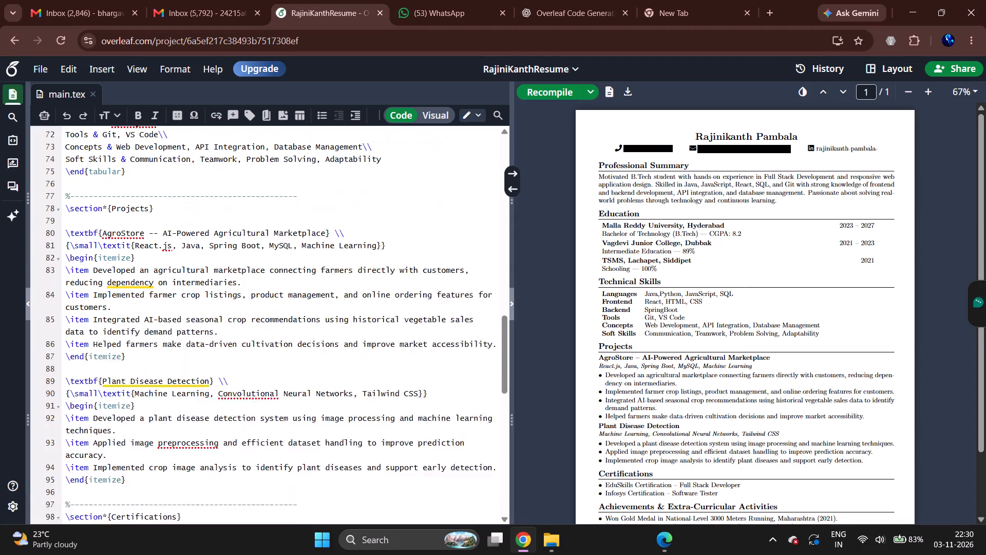
click(534, 96)
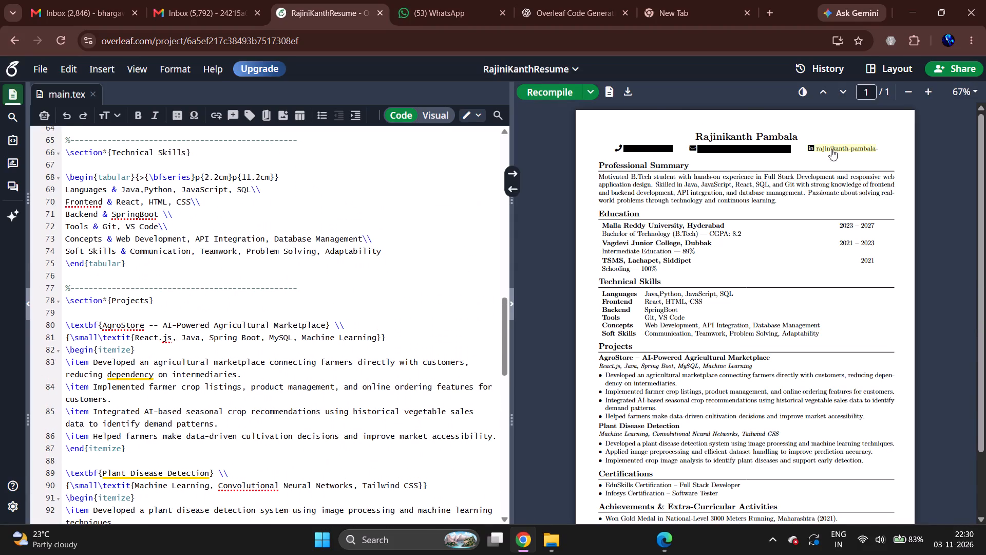
scroll(753, 244, down, 4)
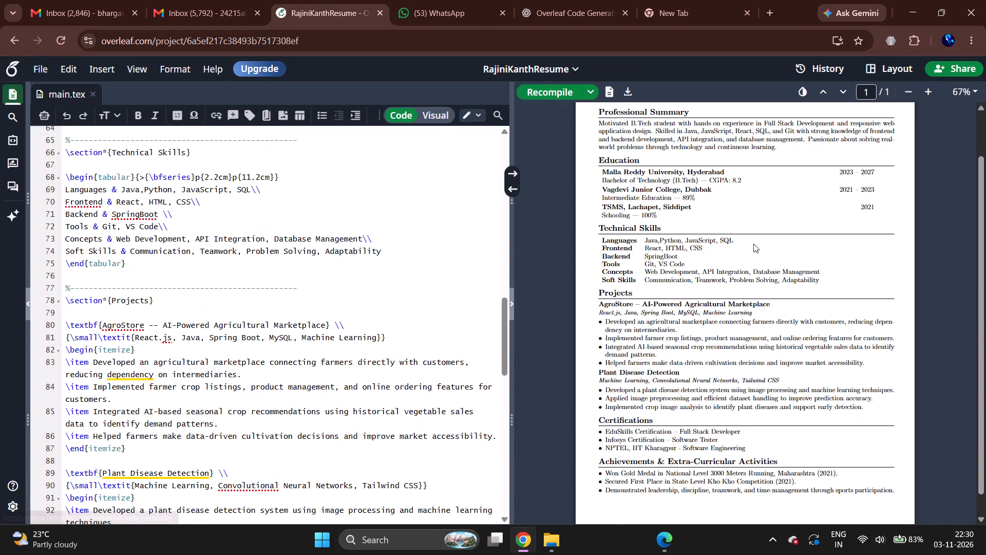
scroll(753, 244, up, 2)
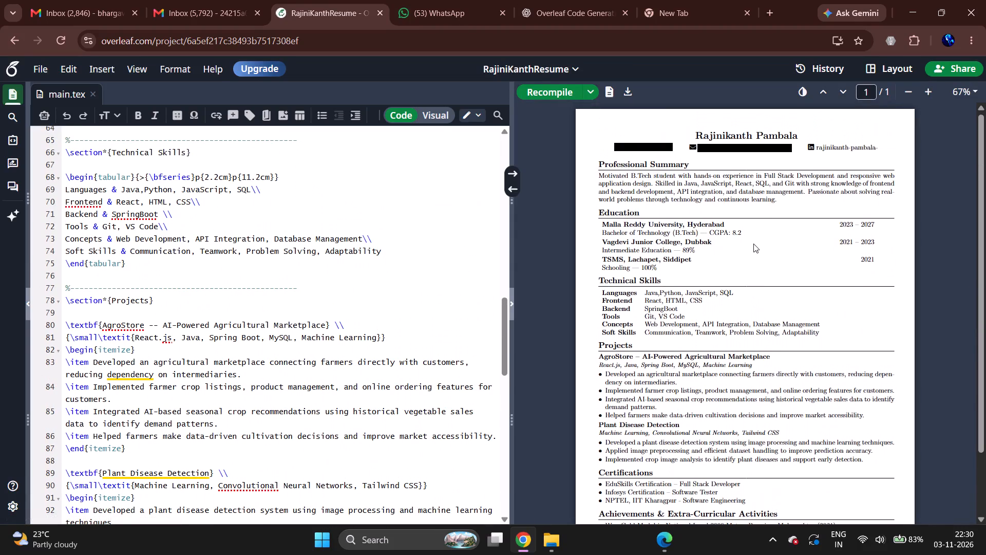
scroll(753, 244, up, 1)
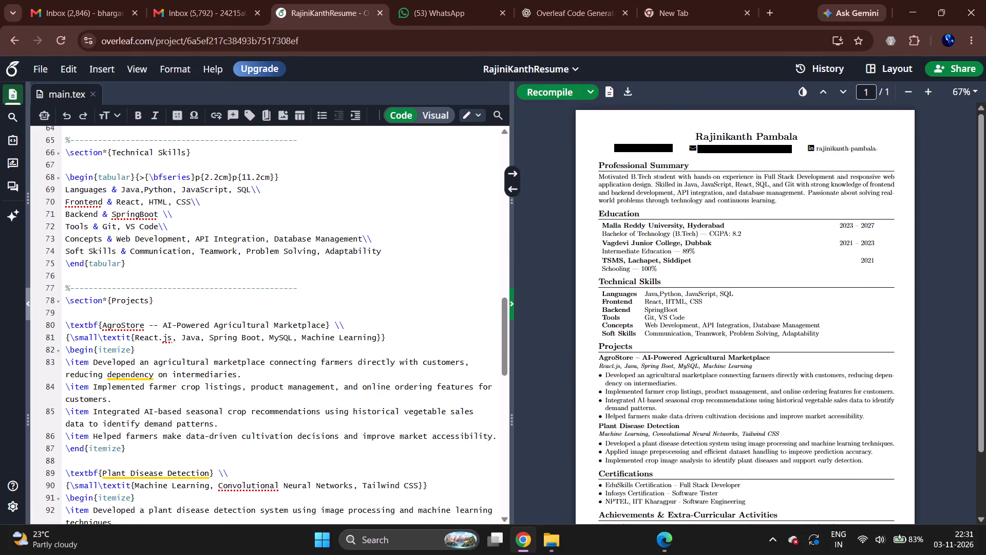
scroll(298, 365, down, 3)
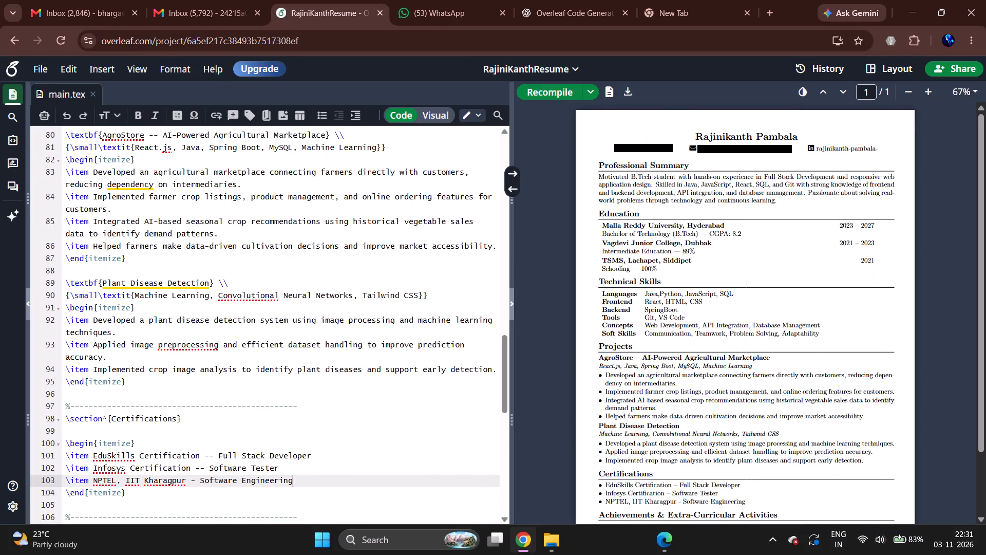
Insert a space between "Java," and "Python" in the Languages row of Technical Skills.
scroll(298, 365, up, 2)
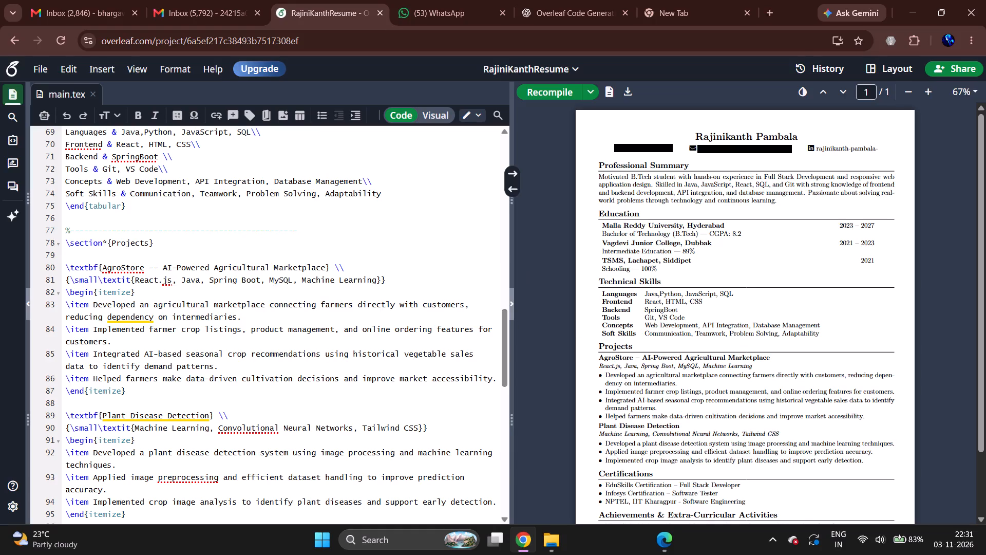
scroll(328, 284, up, 3)
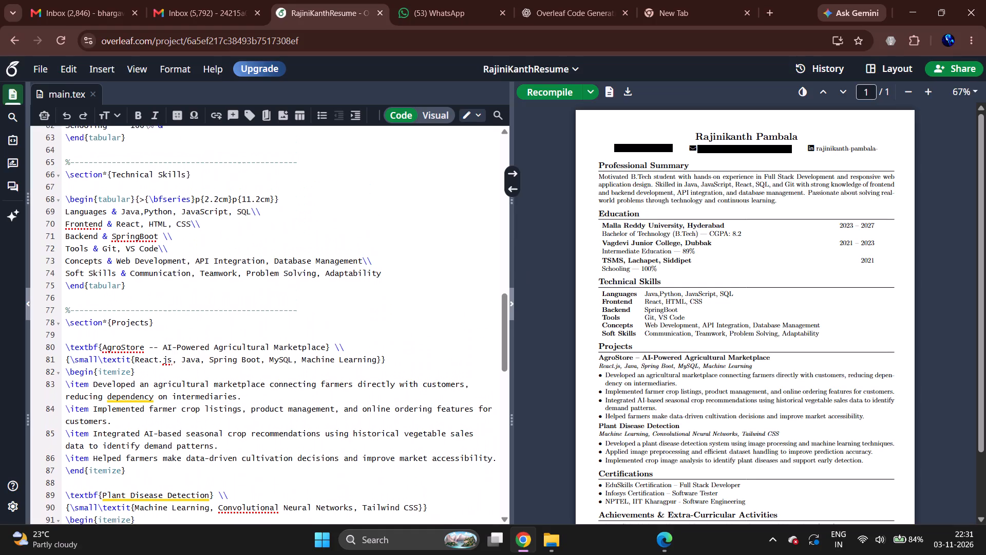
scroll(328, 284, up, 2)
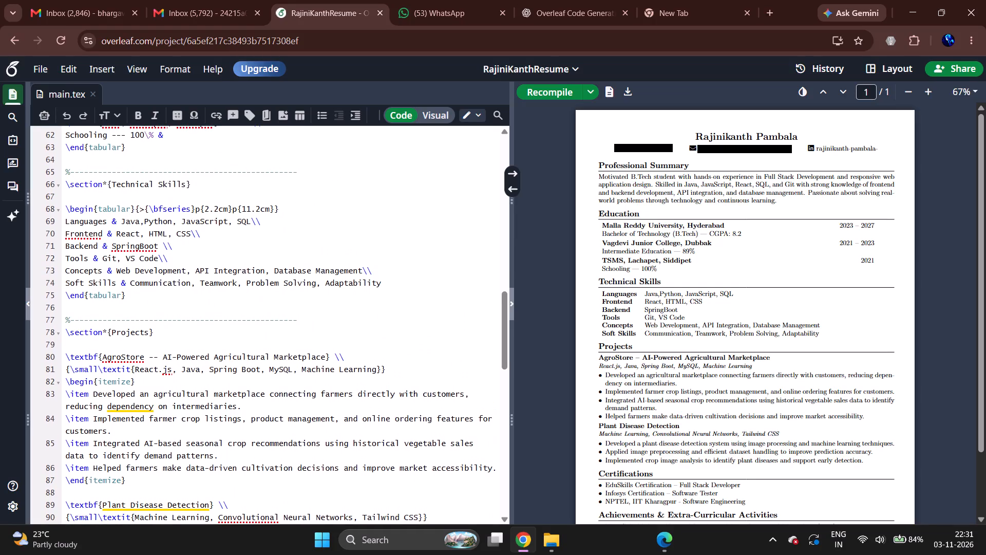
scroll(328, 284, up, 2)
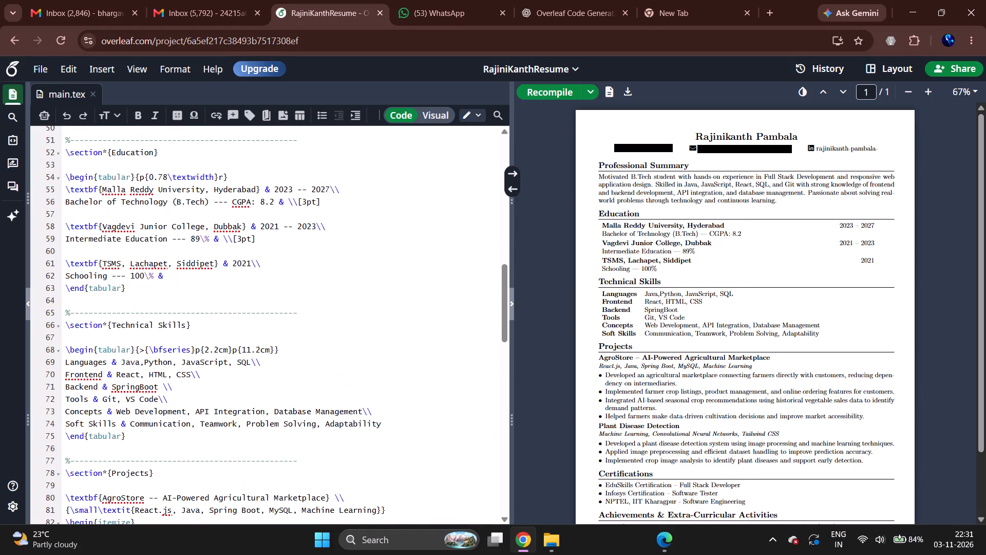
click(143, 365)
key(space)
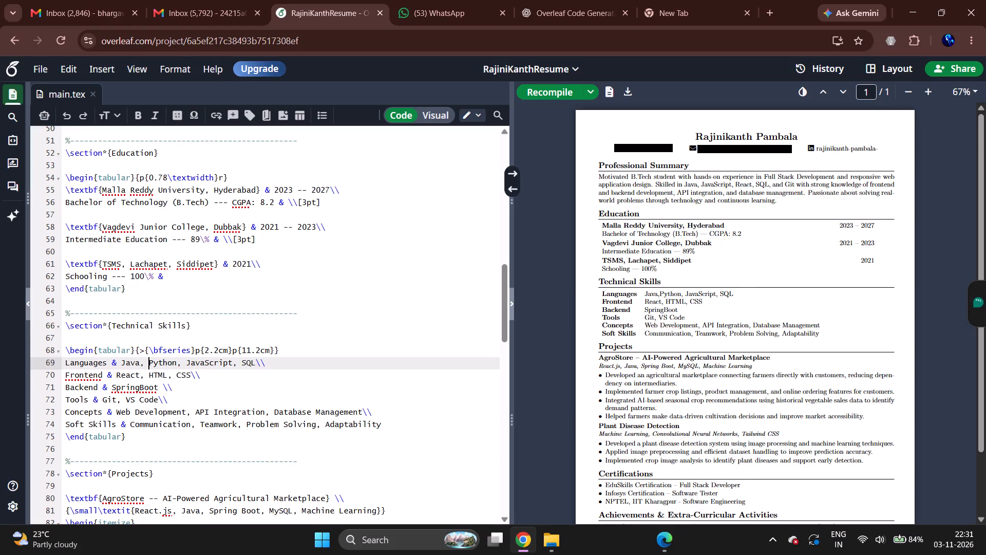
Recompile the resume project.
click(548, 91)
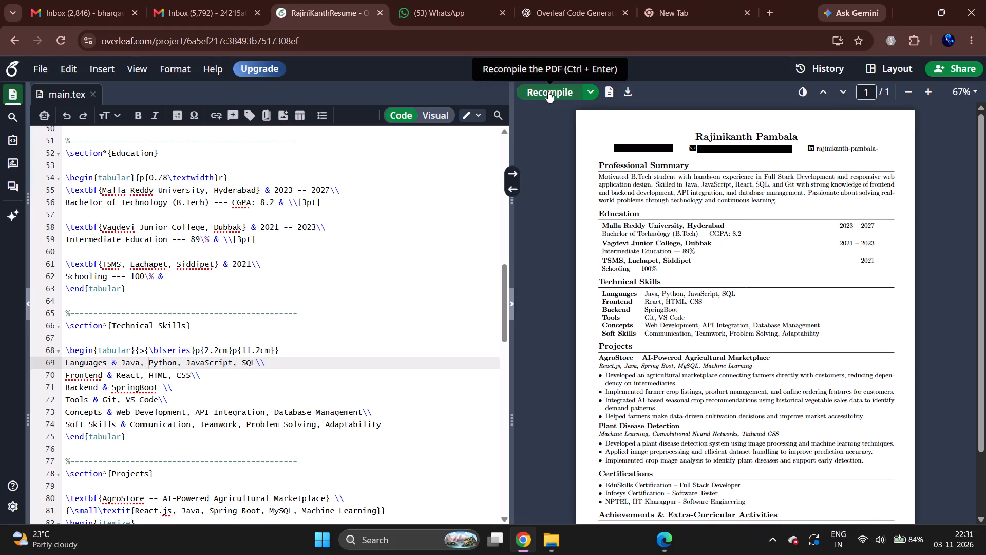
Add a colon after the Languages, Frontend and Backend labels in Technical Skills, following the reference resume in Edge.
click(662, 548)
scroll(458, 273, up, 4)
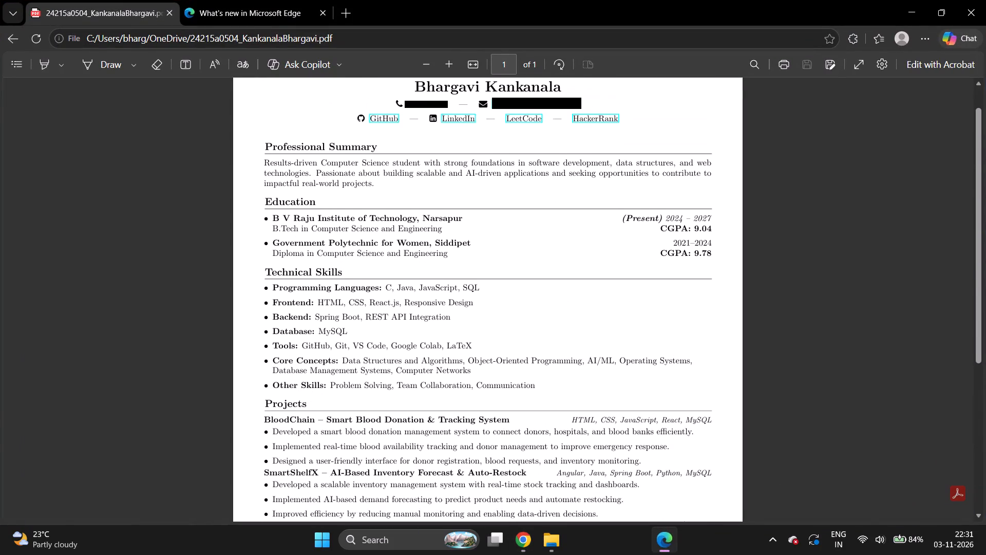
click(920, 5)
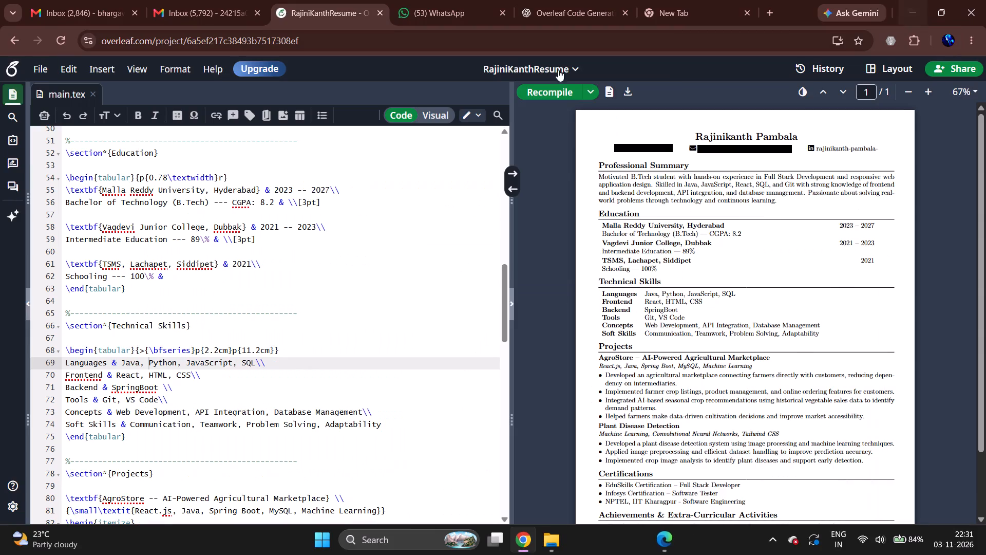
click(107, 364)
key(shift+colon)
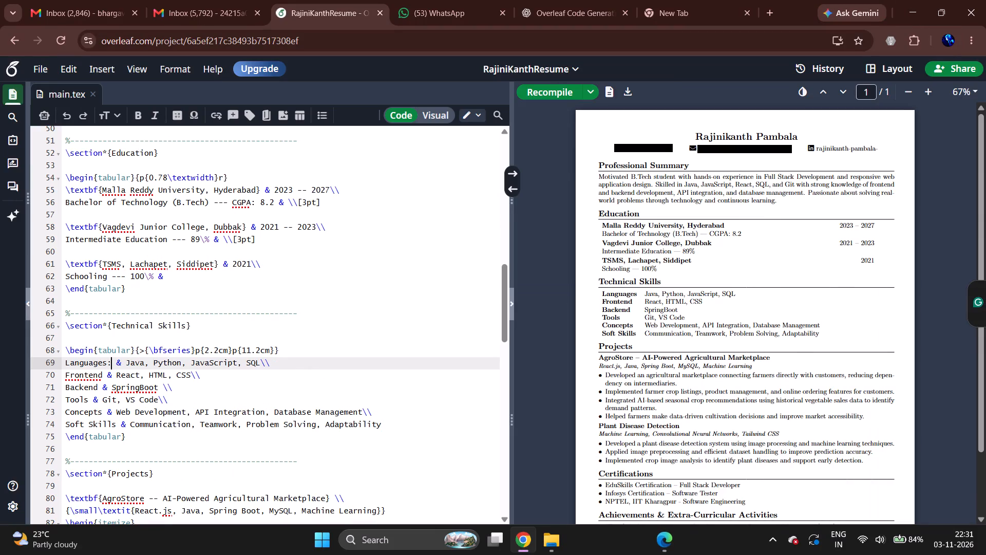
key(Down)
key(Left)
key(Left)
key(shift+colon)
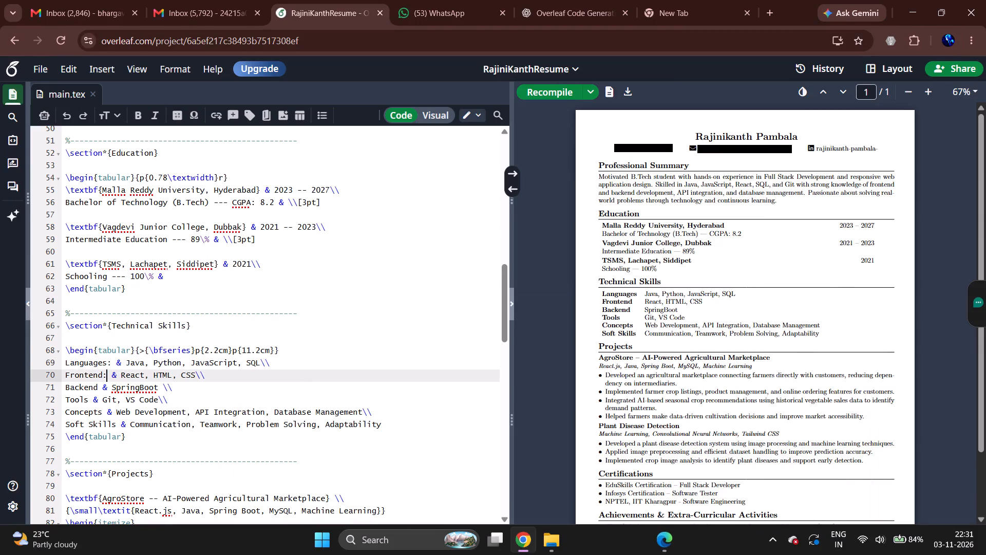
key(Down)
key(Left)
key(Left)
key(shift+colon)
Add a colon after the Tools label in the Technical Skills table.
key(Down)
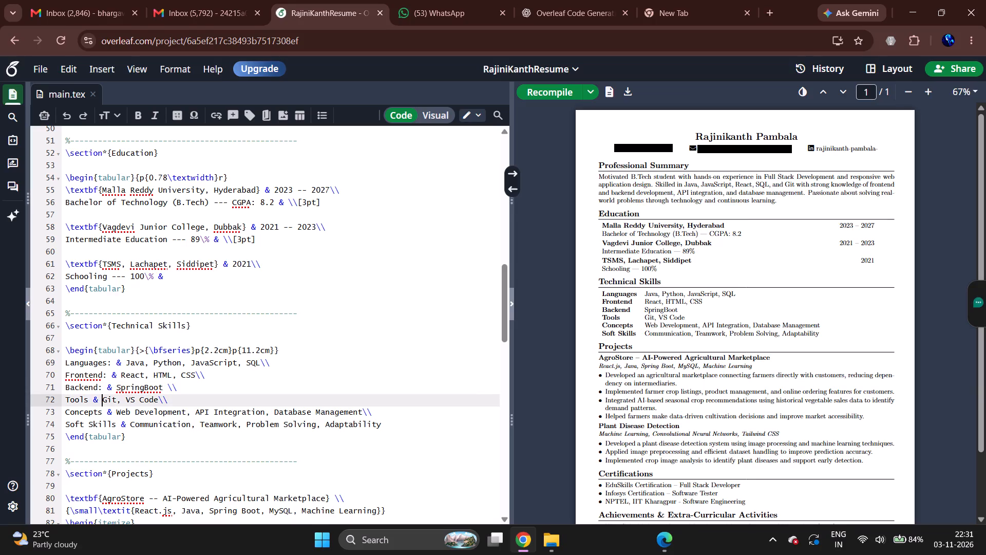
key(Left)
key(Left)
key(Left)
key(End)
key(BackSpace)
key(backslash)
key(Left)
key(Left)
key(Left)
key(Left)
key(Left)
key(Left)
key(Left)
key(Left)
key(Left)
key(Left)
key(Left)
key(Left)
key(Left)
key(Left)
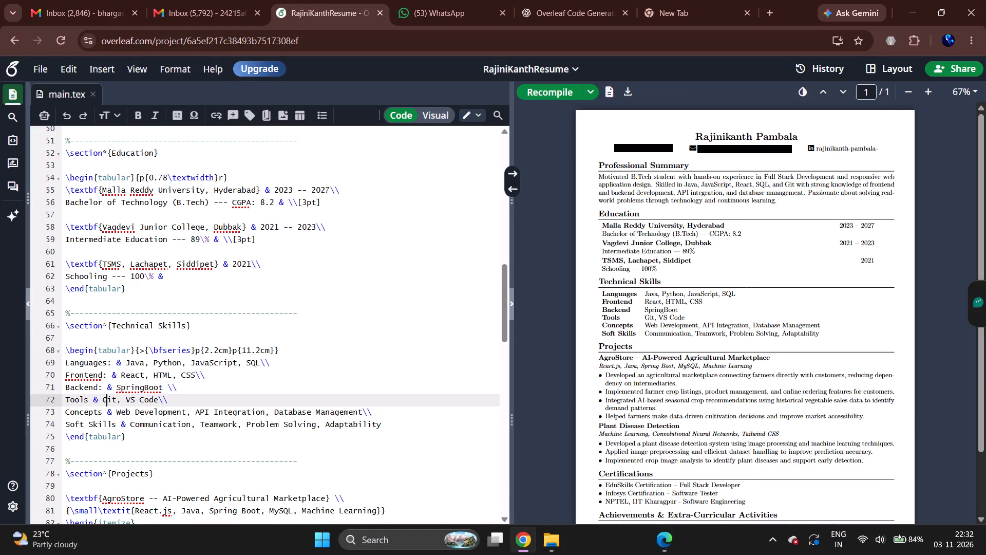
key(Left)
key(Left)
key(Left)
key(shift+colon)
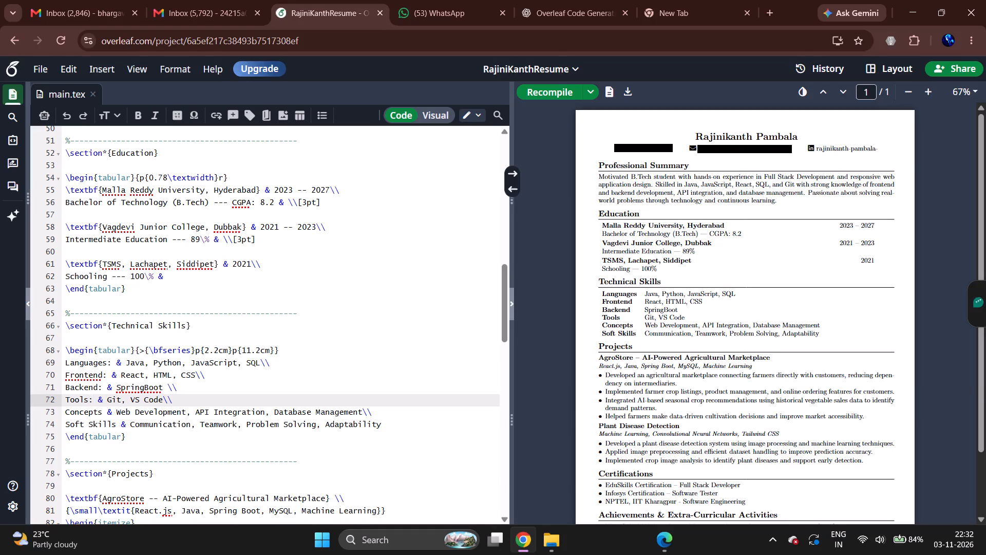
Add a colon after the Concepts and Soft Skills labels in the Technical Skills table.
click(102, 413)
key(shift+colon)
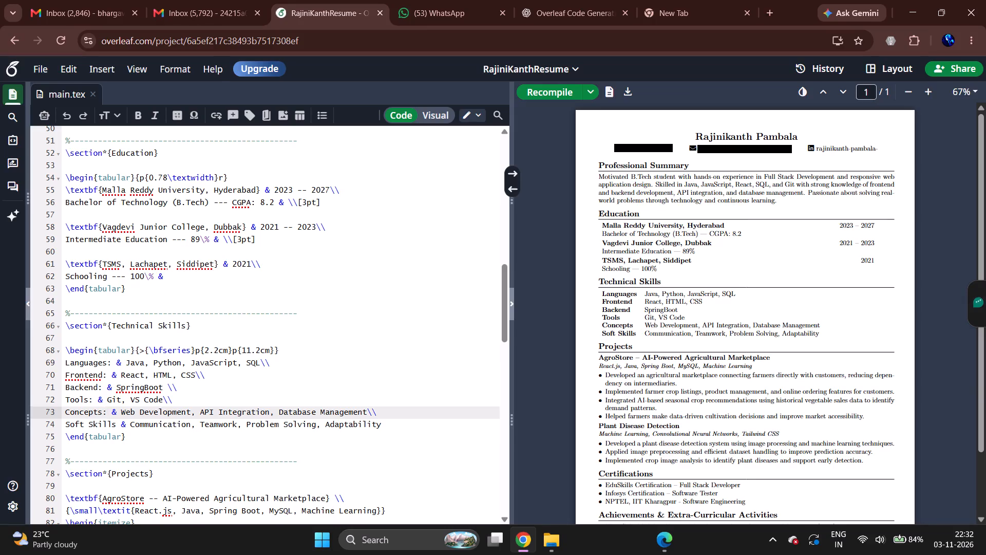
click(118, 424)
key(shift+colon)
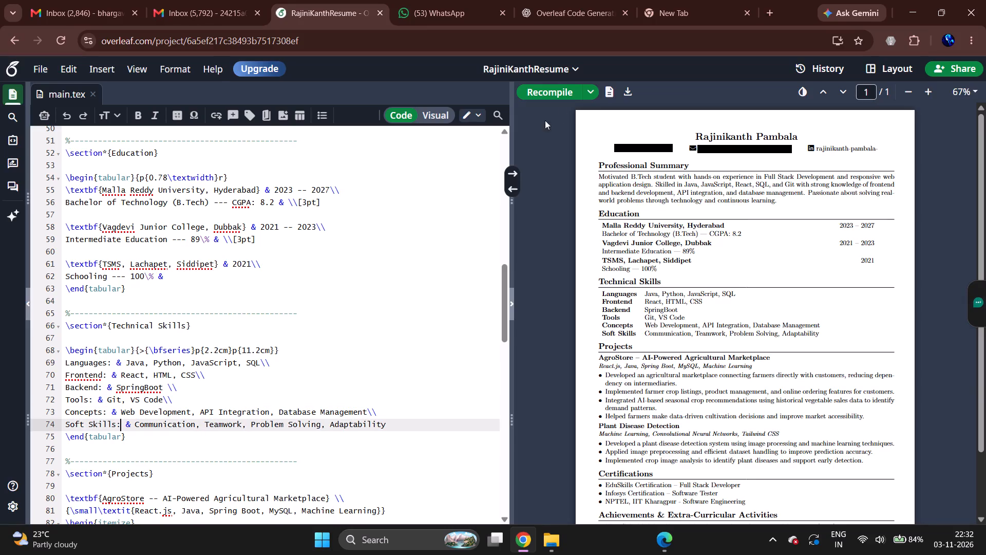
Recompile the resume project.
click(554, 97)
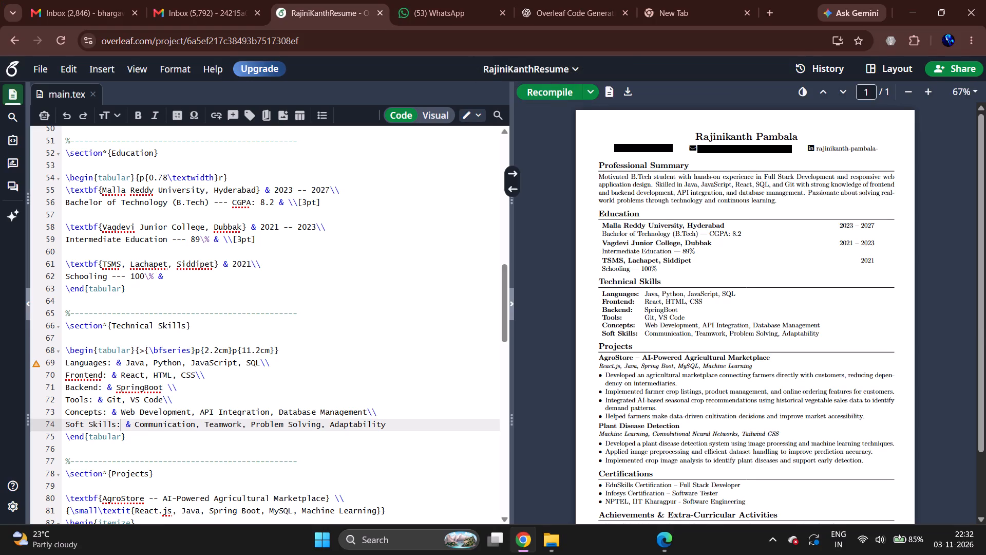
Italicize the Malla Reddy University date range in the Education section by wrapping it in \textit{}.
scroll(295, 186, down, 4)
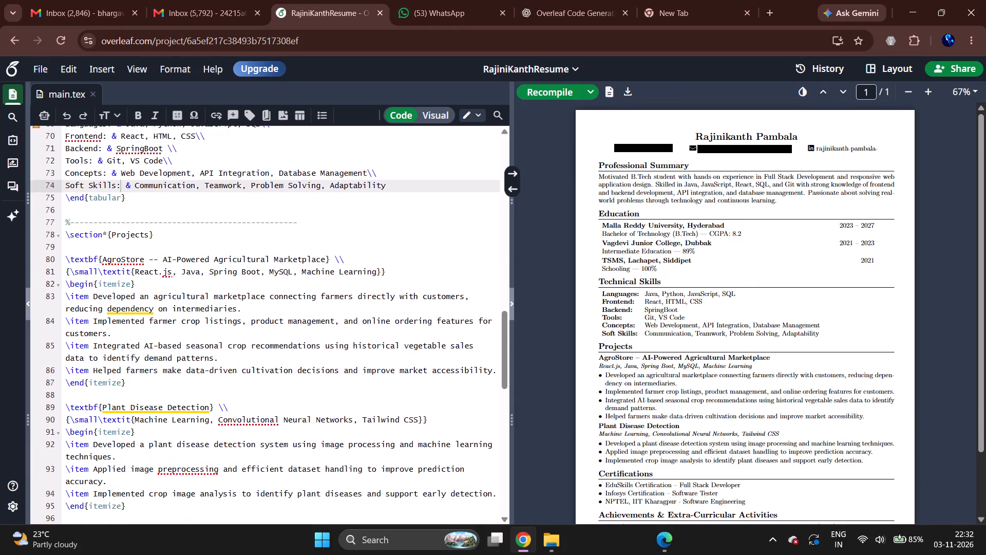
scroll(295, 186, down, 1)
scroll(295, 186, up, 4)
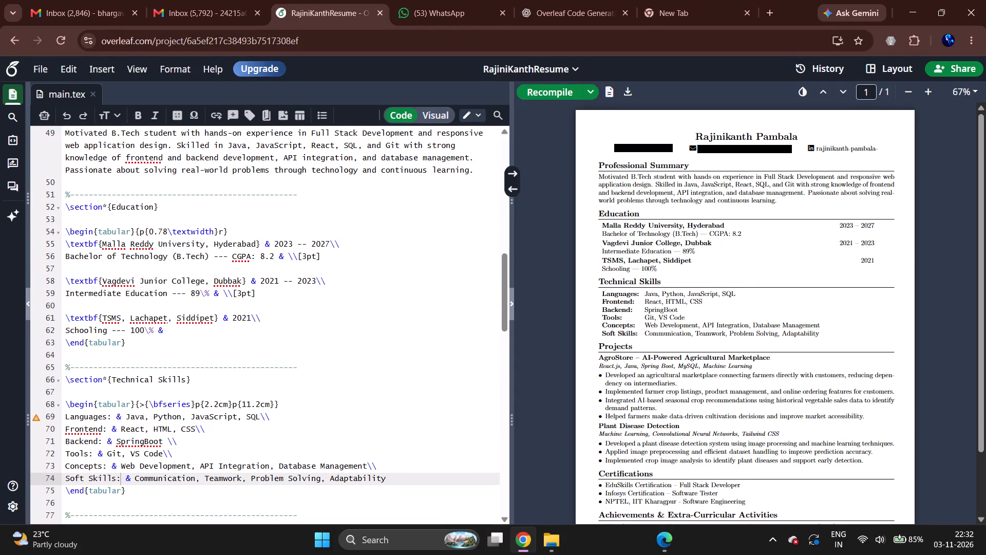
click(275, 239)
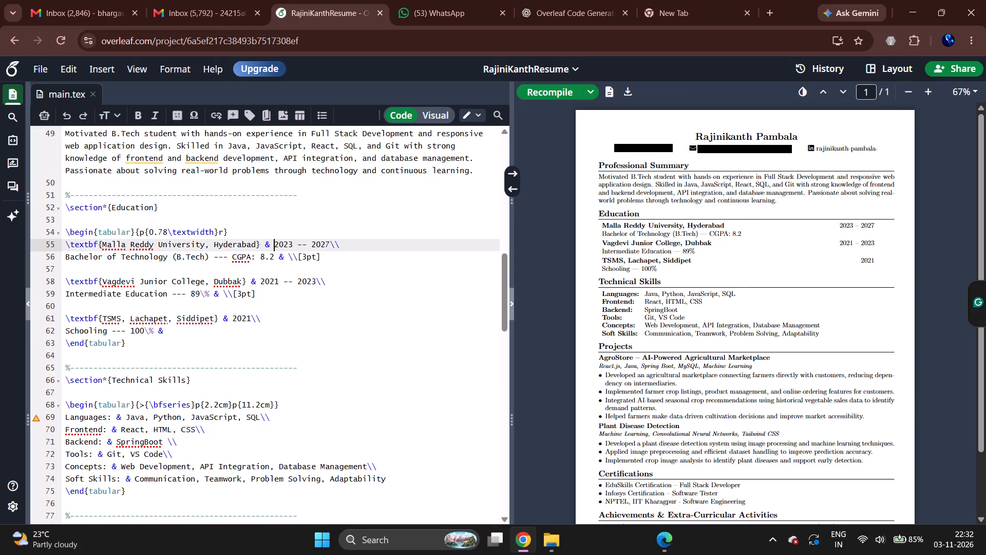
text(test)
key(BackSpace)
key(BackSpace)
key(BackSpace)
key(BackSpace)
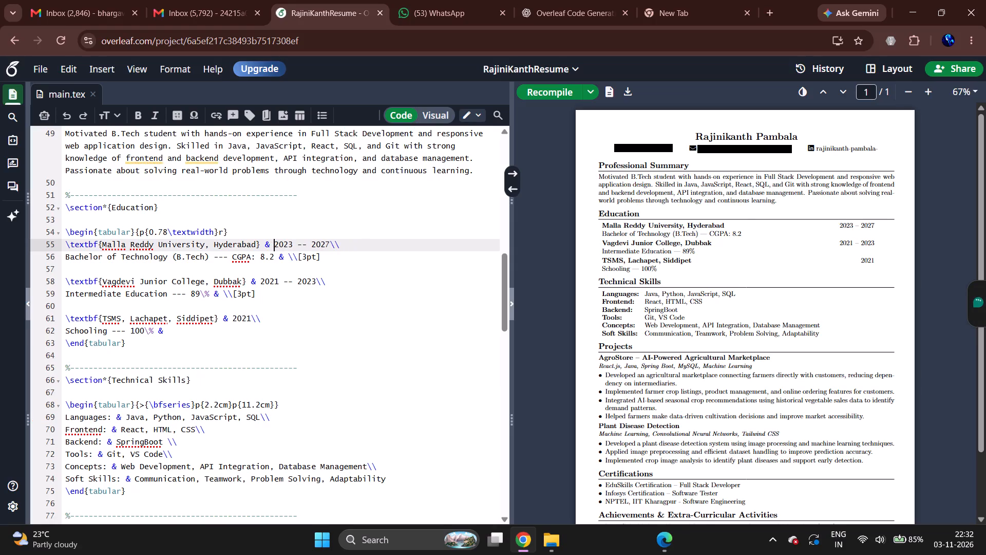
text(\y)
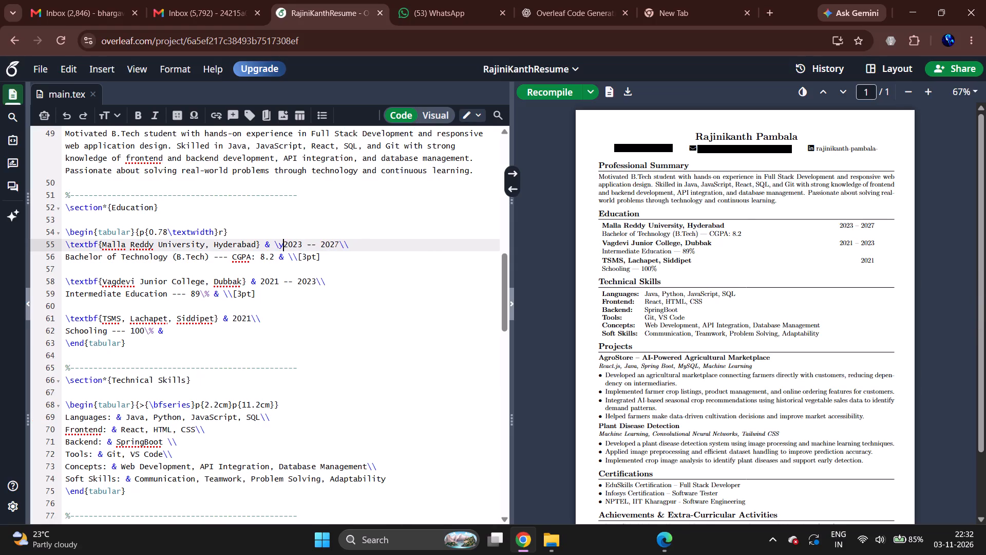
key(BackSpace)
text(tes)
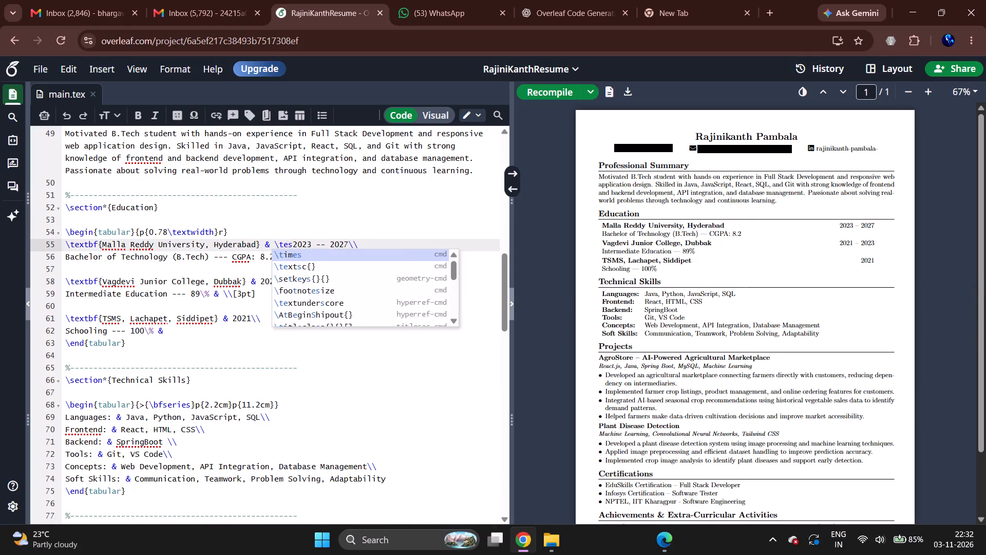
key(BackSpace)
key(x)
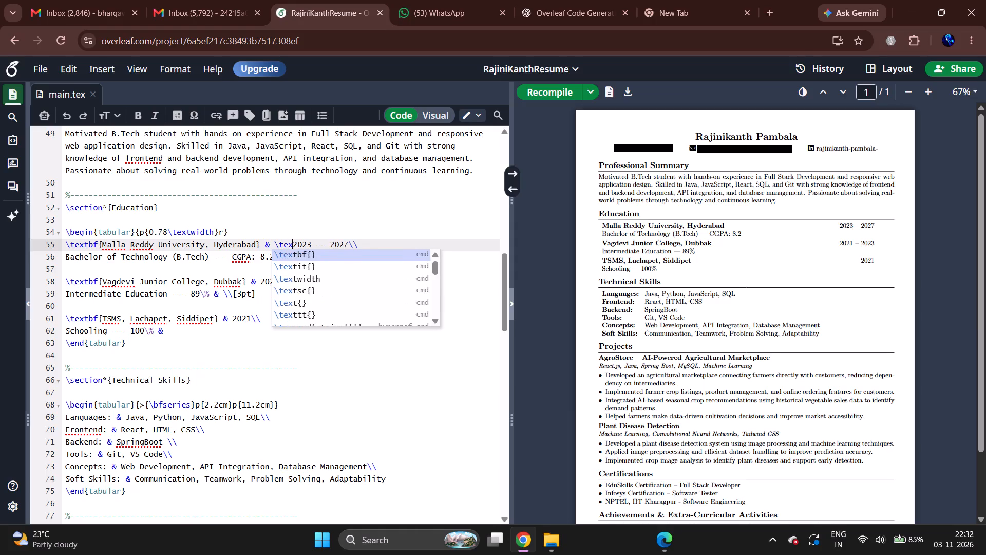
key(Down)
key(Right)
key(BackSpace)
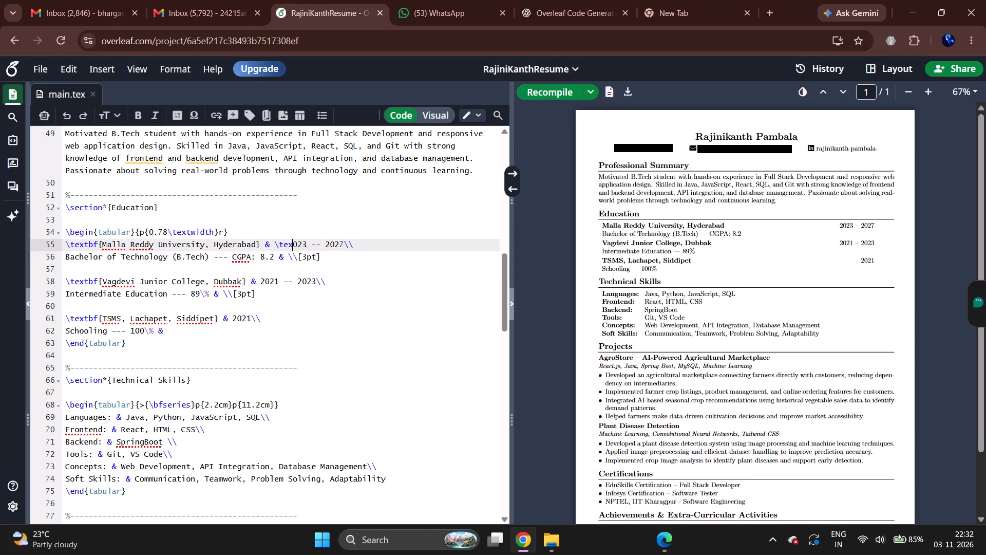
key(t)
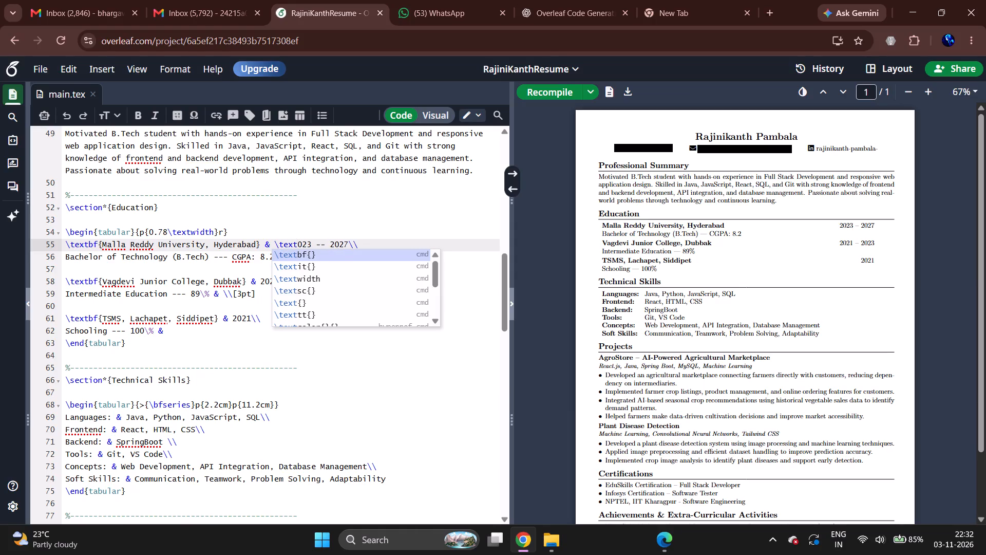
key(Down)
key(Return)
key(Right)
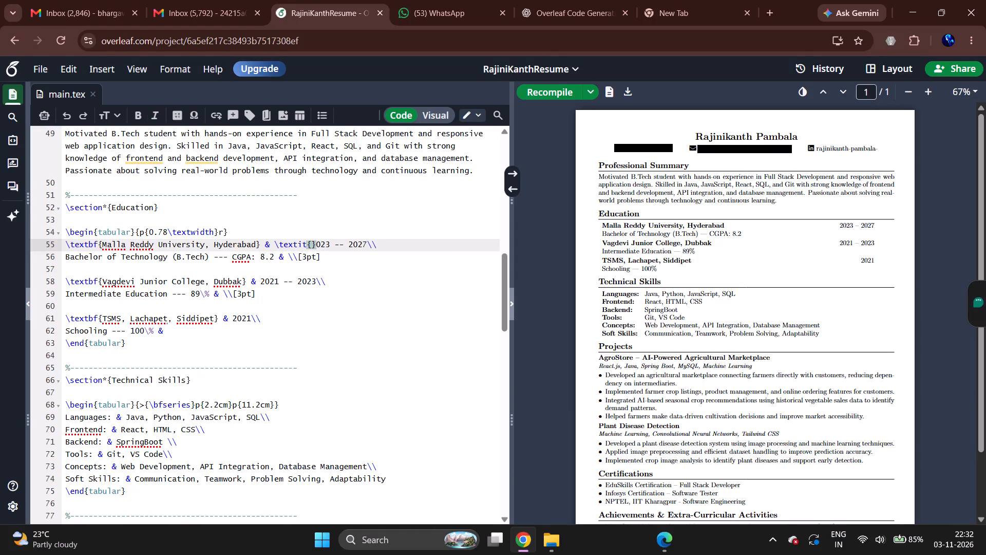
key(BackSpace)
click(362, 245)
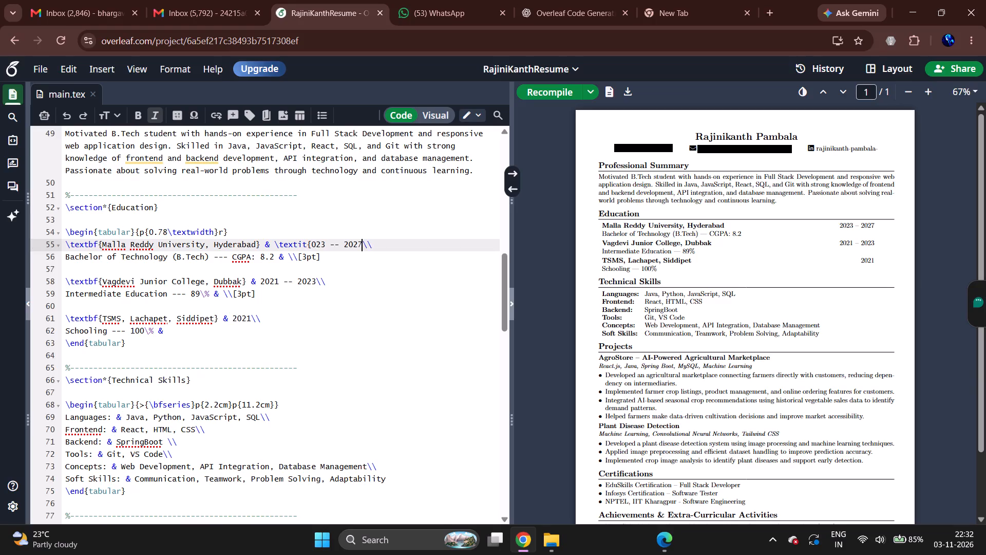
key(shift+braceright)
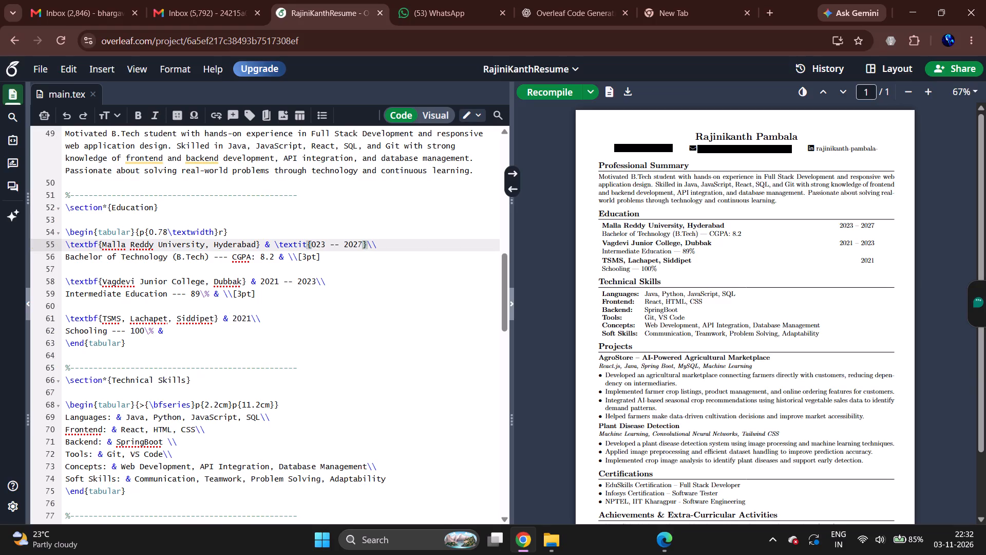
Italicize the Vagdevi Junior College date range in the Education section by wrapping it in \textit{}.
click(262, 282)
key(backslash)
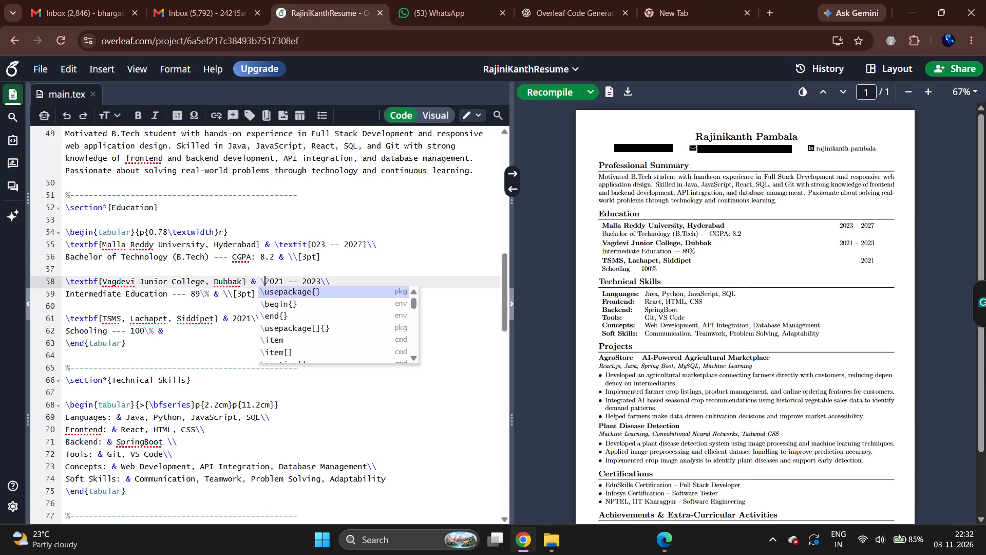
text(te)
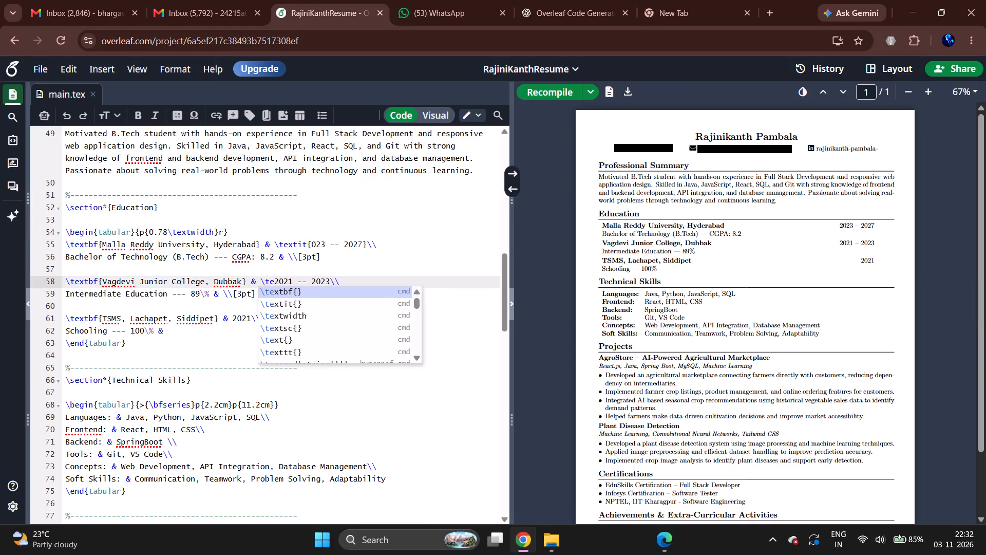
key(Down)
key(Return)
key(Right)
key(BackSpace)
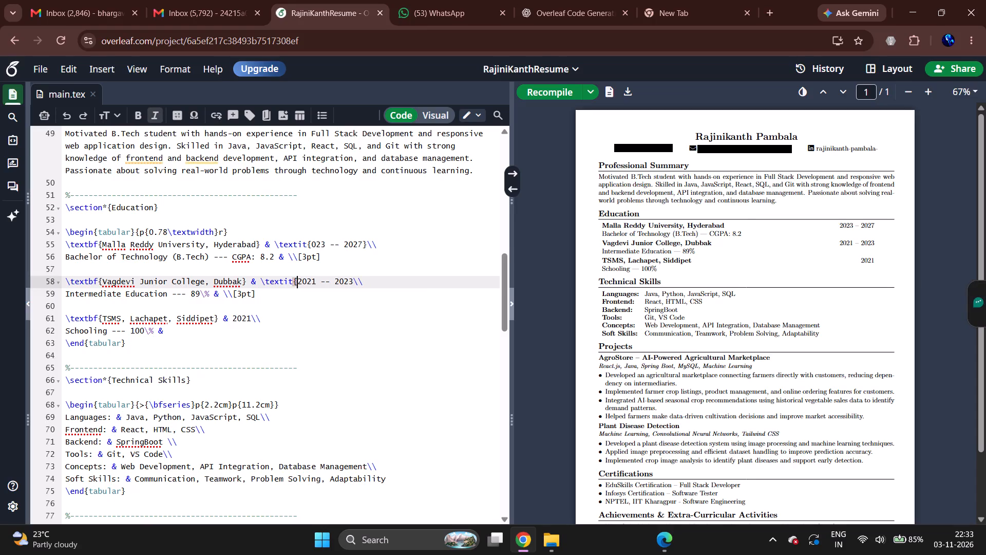
click(353, 283)
key(shift+braceright)
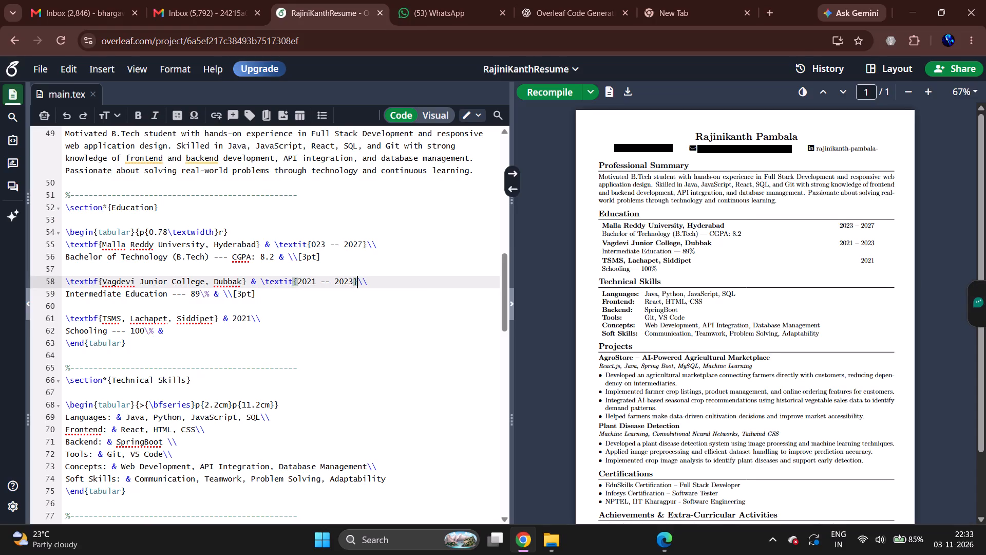
Italicize the year of the TSMS, Lachapet, Siddipet entry in the Education section by wrapping it in \textit{}.
click(232, 322)
key(backslash)
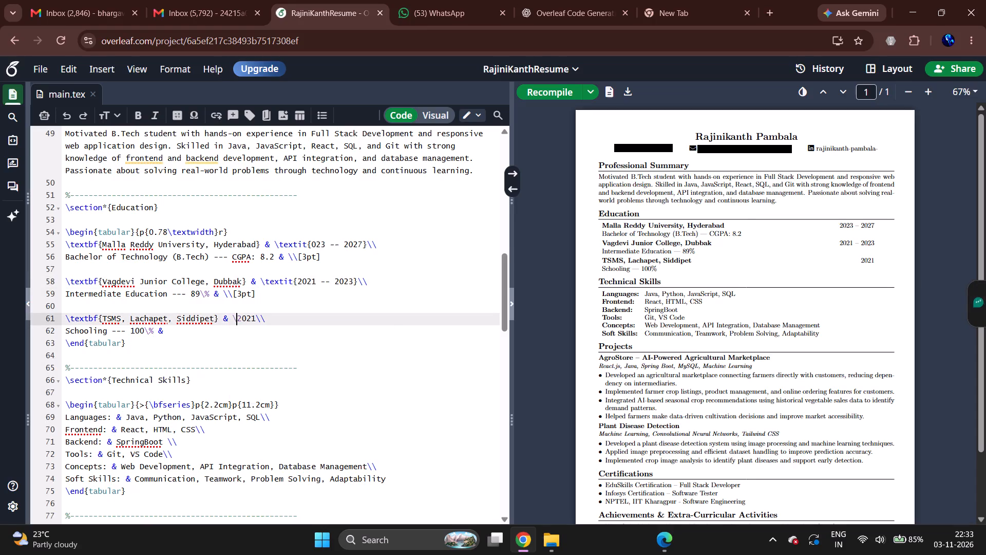
key(t)
key(Down)
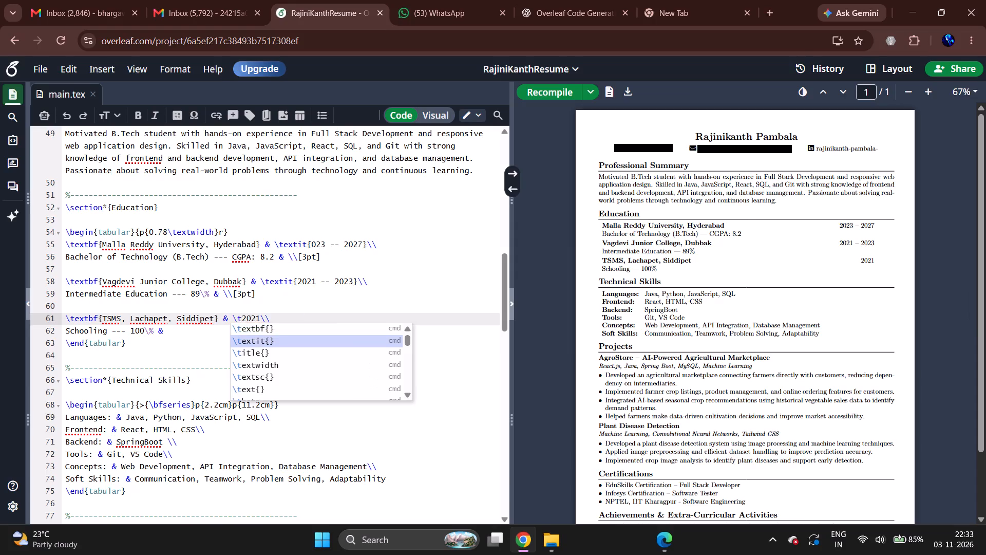
key(Return)
key(Right)
key(BackSpace)
key(Right)
key(Right)
key(Right)
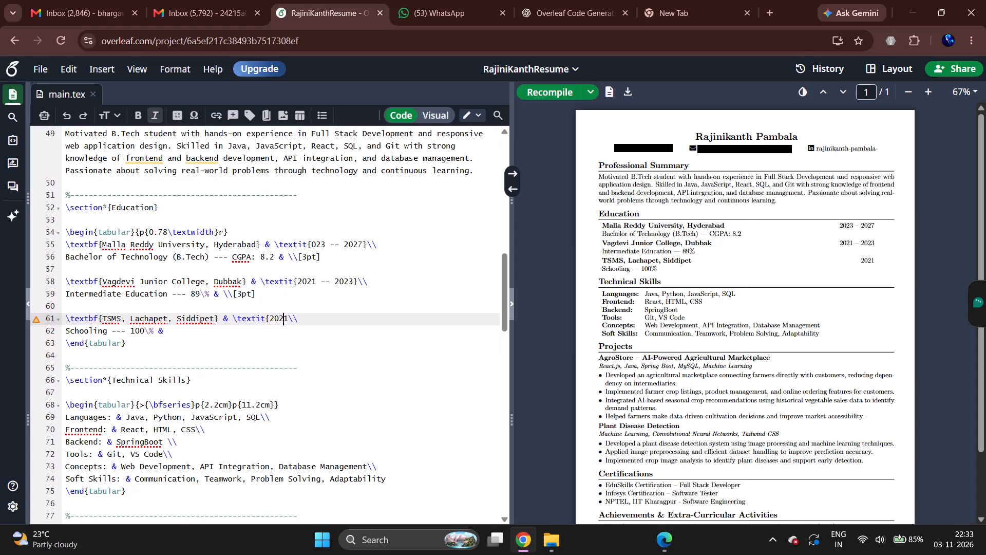
key(Right)
key(shift+braceright)
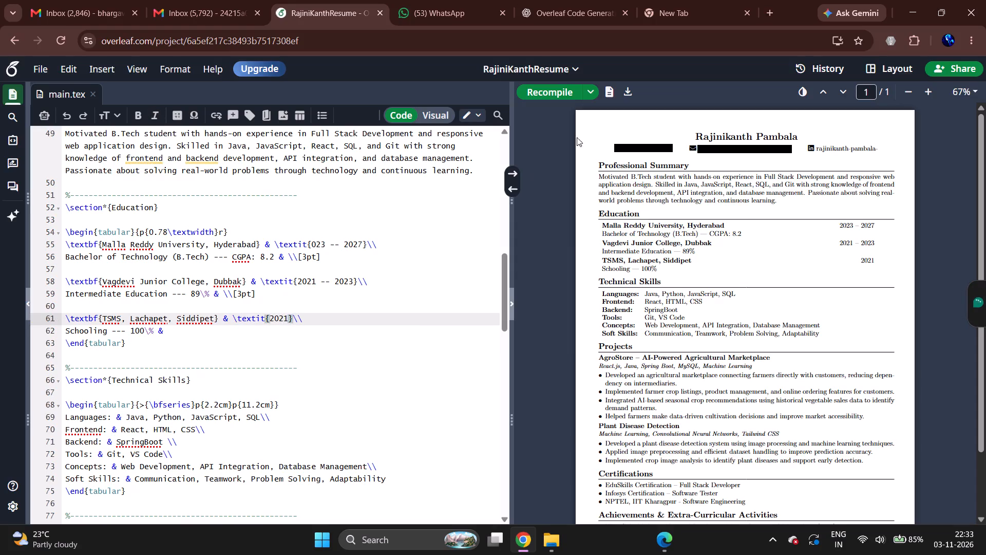
Recompile the resume project.
click(544, 91)
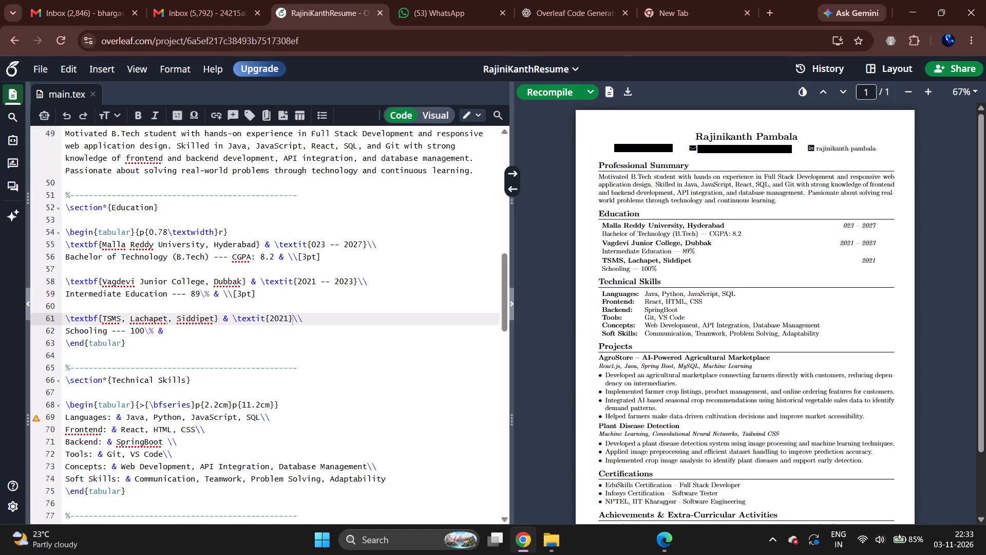
Correct the start year of the Malla Reddy University date range to 2023 and recompile the resume.
click(312, 248)
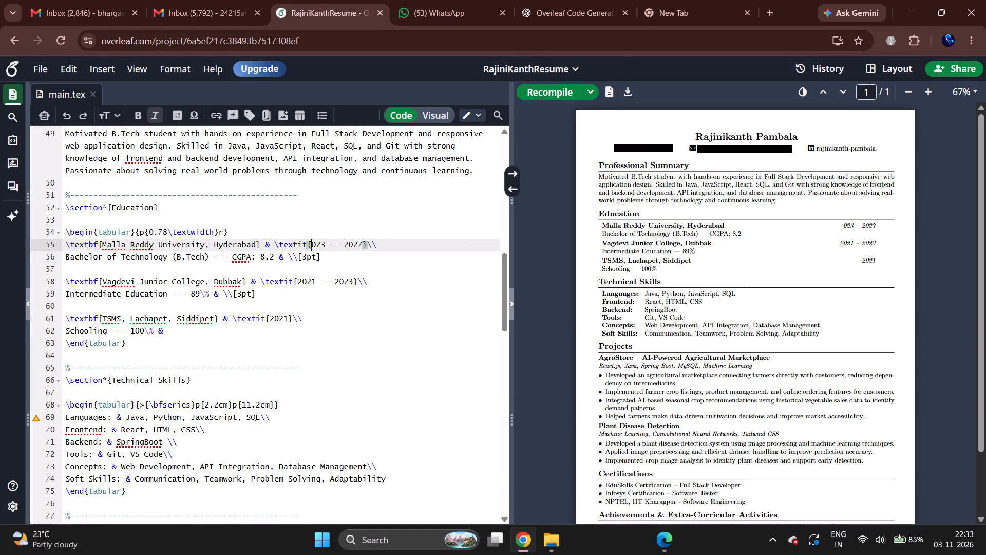
key(2)
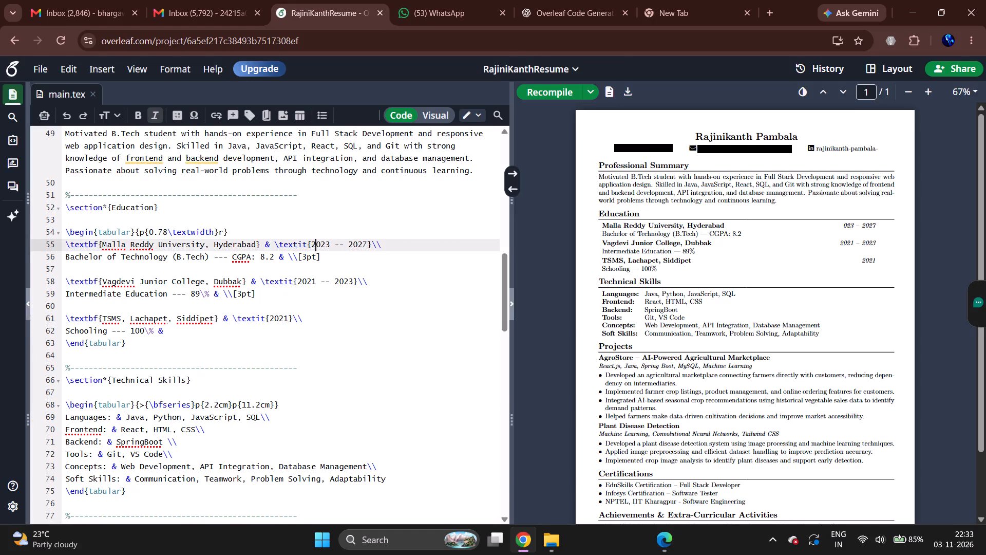
click(551, 99)
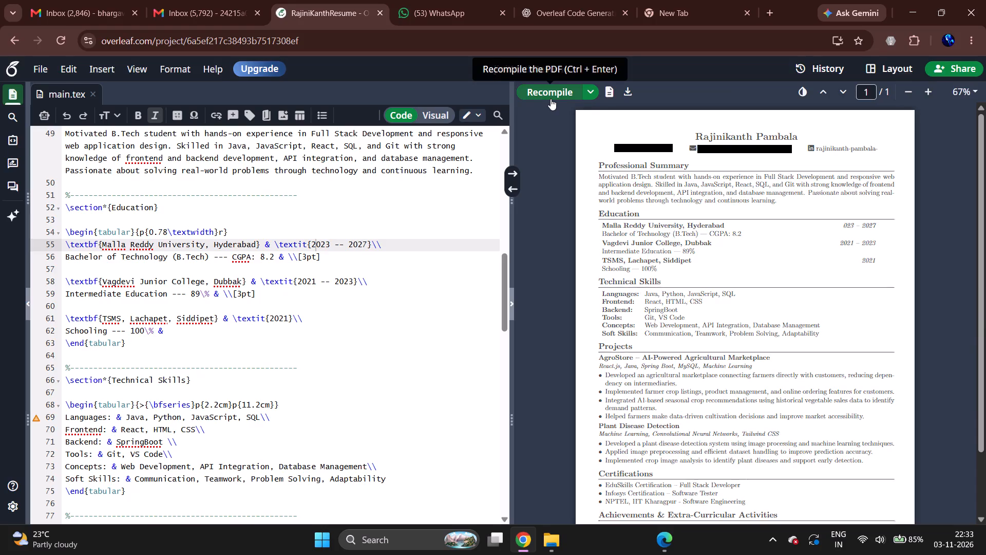
Check the reference resume PDF in Edge, and delete "(B.Tech)" from the Bachelor of Technology line in Overleaf's Education section.
click(670, 540)
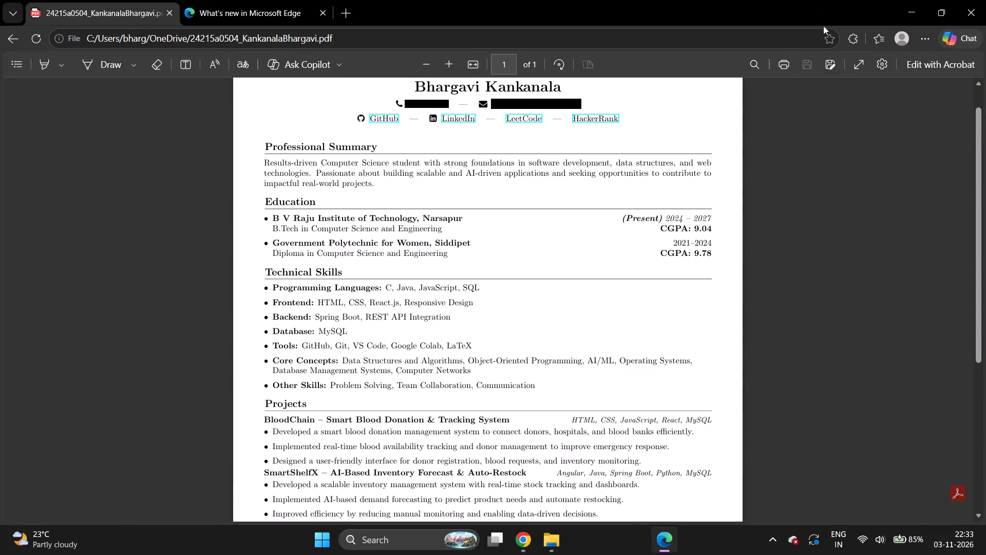
click(914, 12)
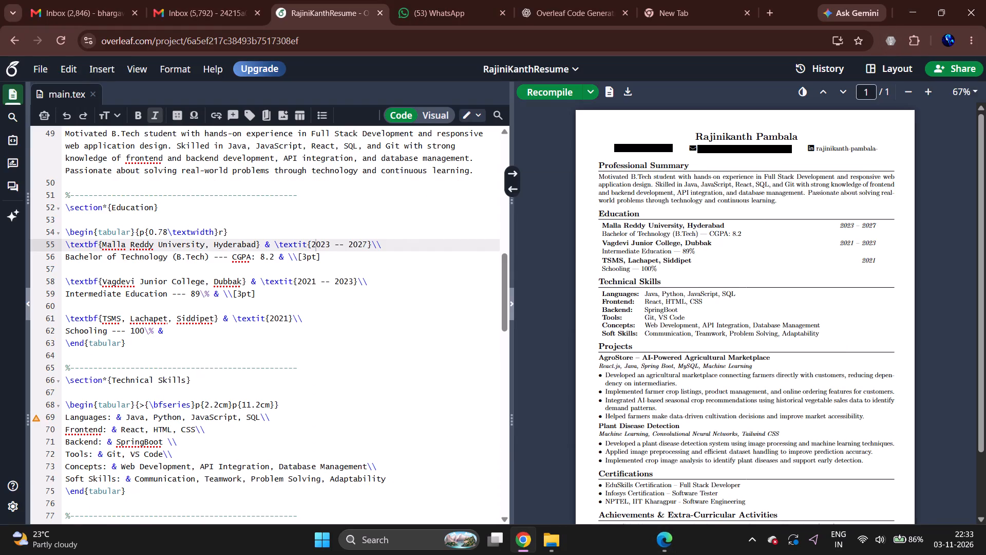
click(210, 257)
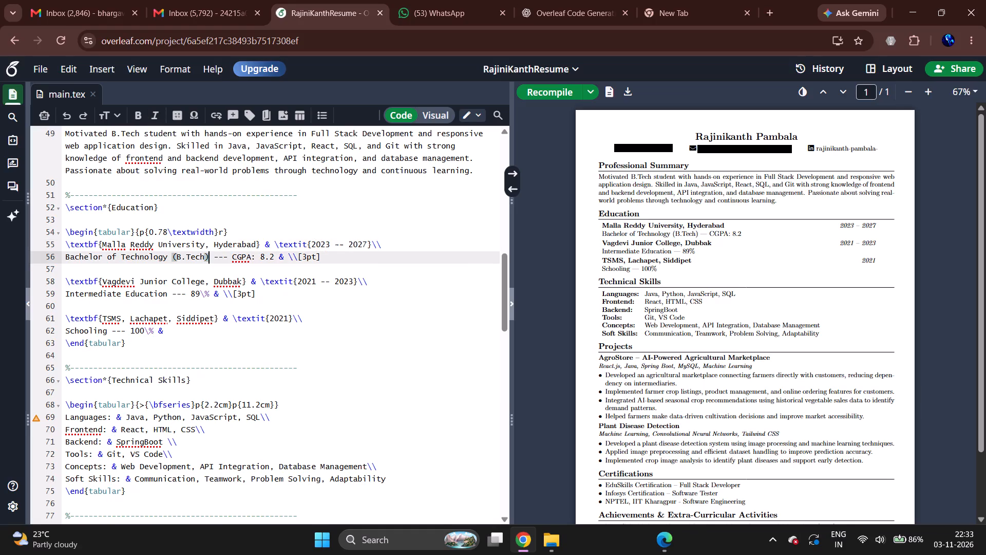
key(BackSpace)
key(BackSpace)
key(BackSpace)
key(BackSpace)
key(BackSpace)
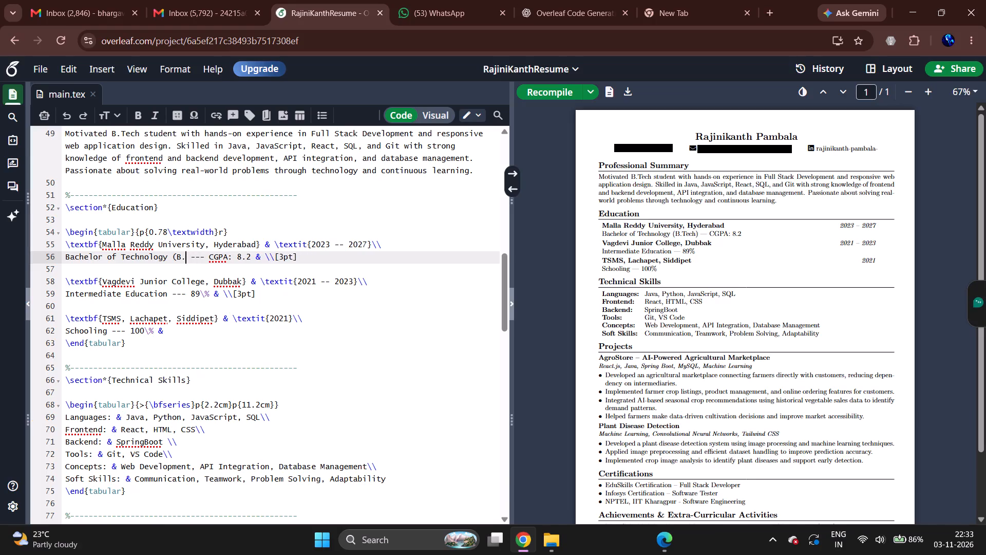
key(BackSpace)
key(BackSpace)
key(BackSpace)
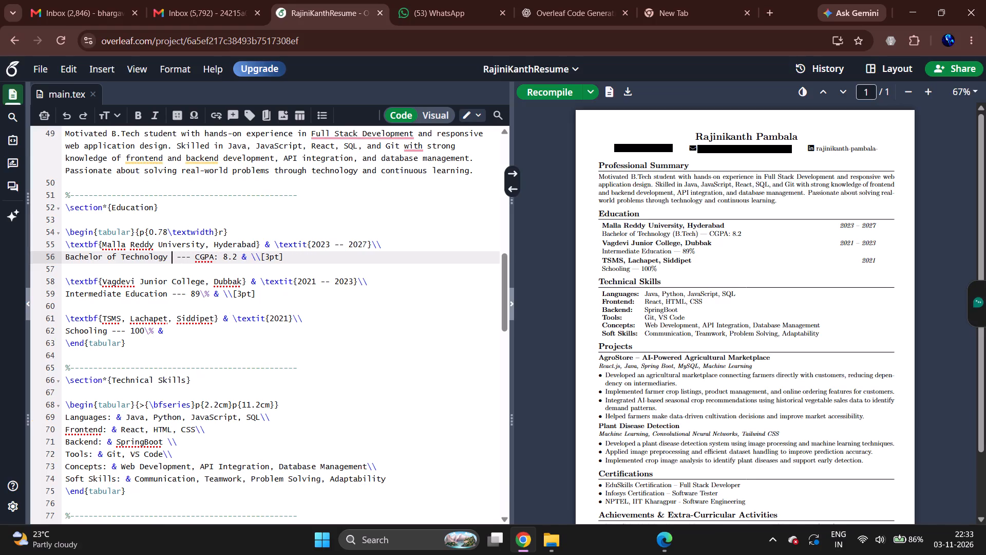
key(BackSpace)
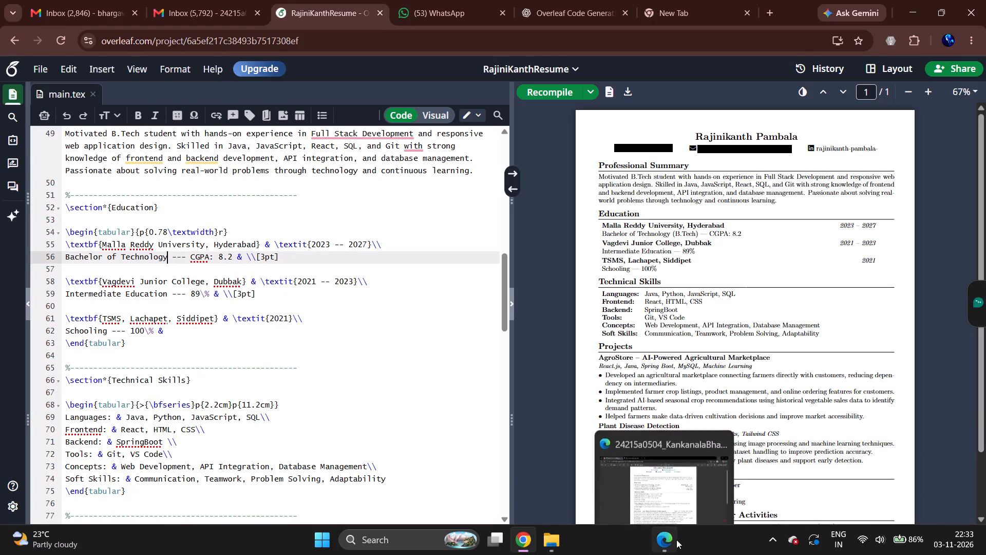
click(676, 540)
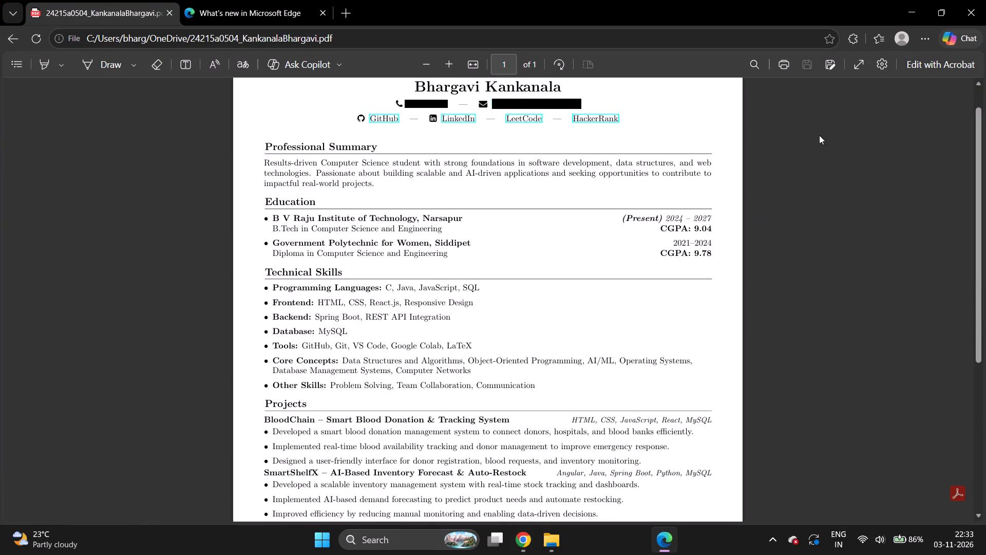
click(913, 8)
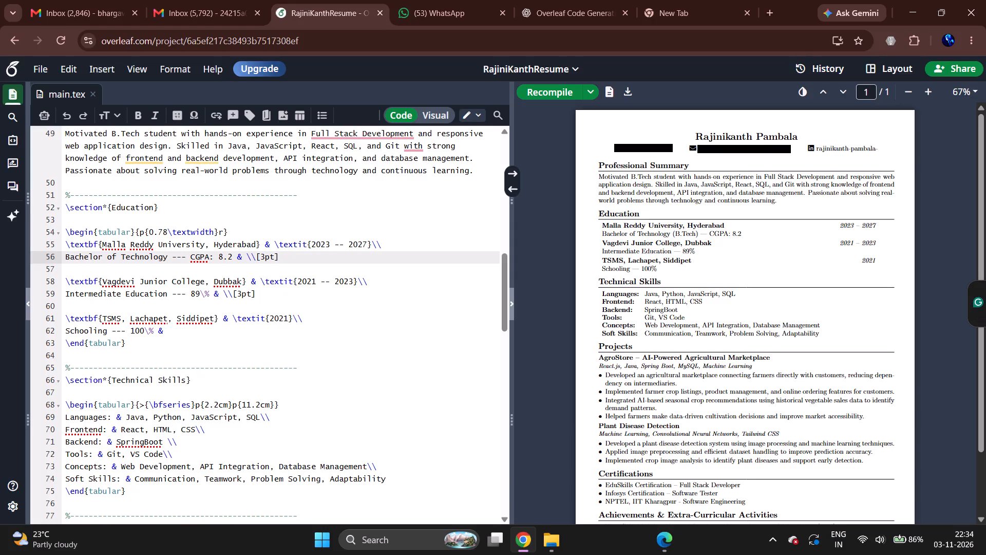
click(547, 97)
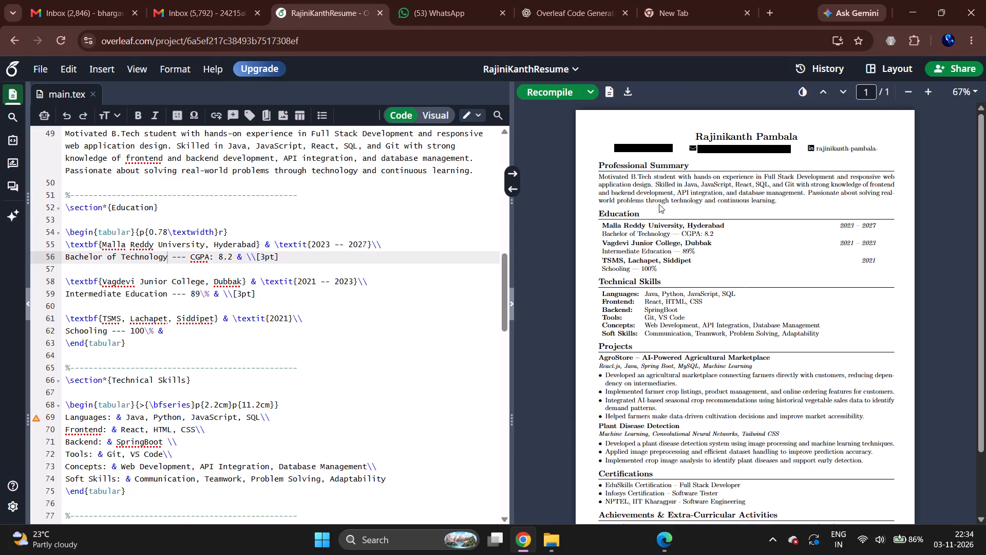
scroll(676, 230, down, 2)
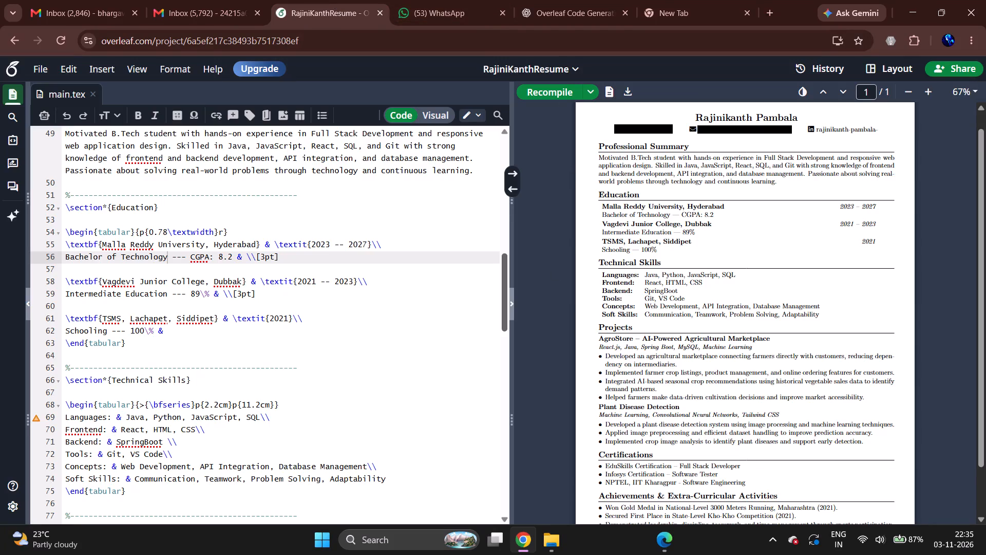
scroll(293, 390, down, 9)
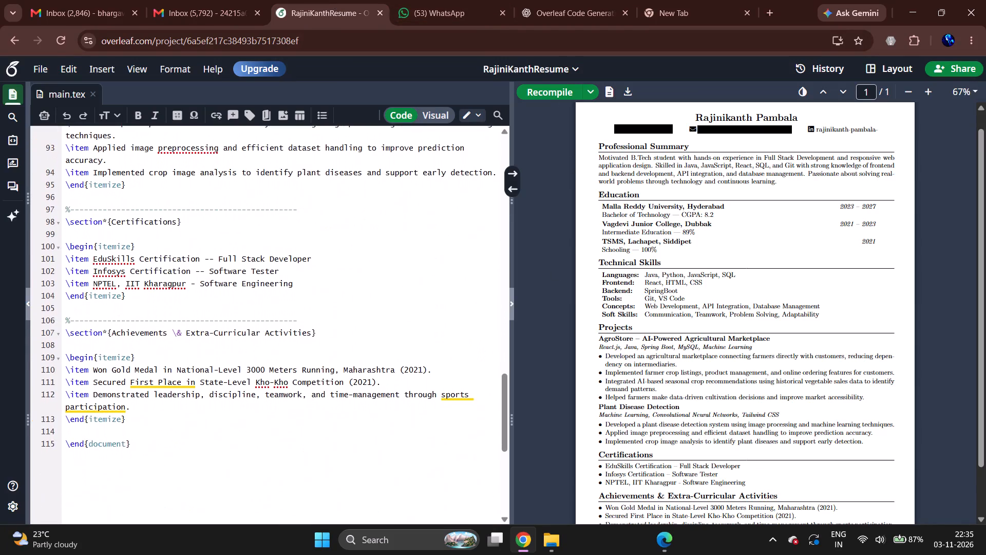
scroll(136, 267, up, 3)
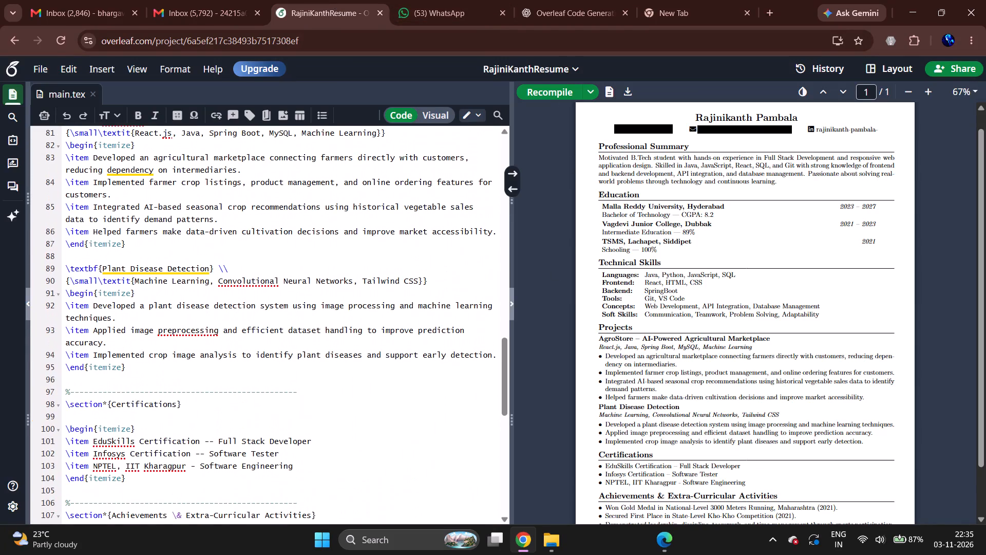
drag(66, 268, 140, 365)
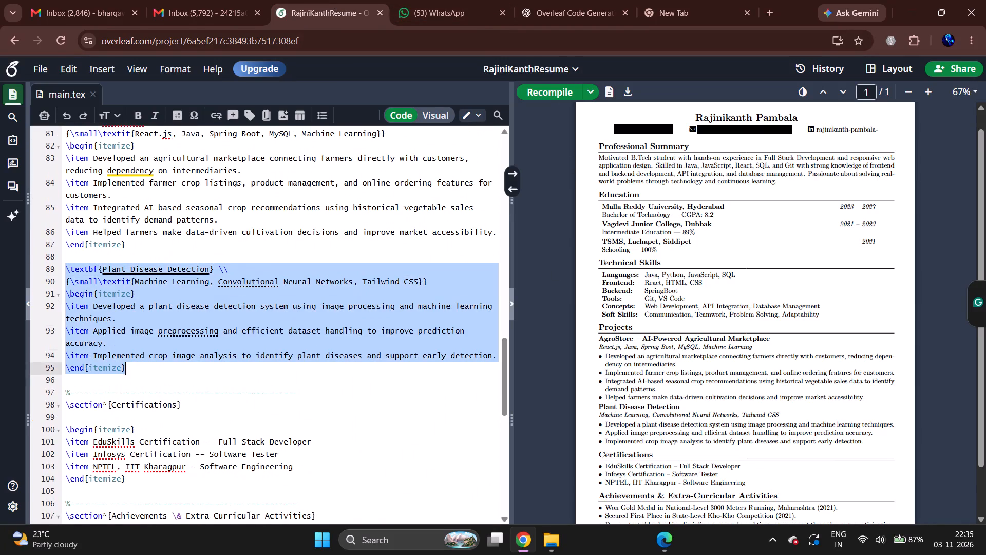
drag(140, 365, 140, 366)
key(BackSpace)
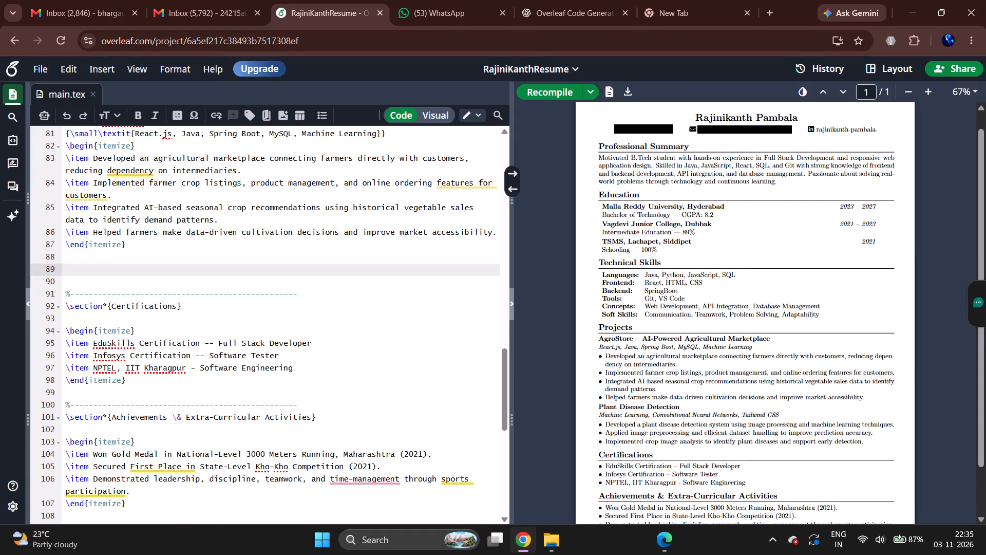
key(ctrl+v)
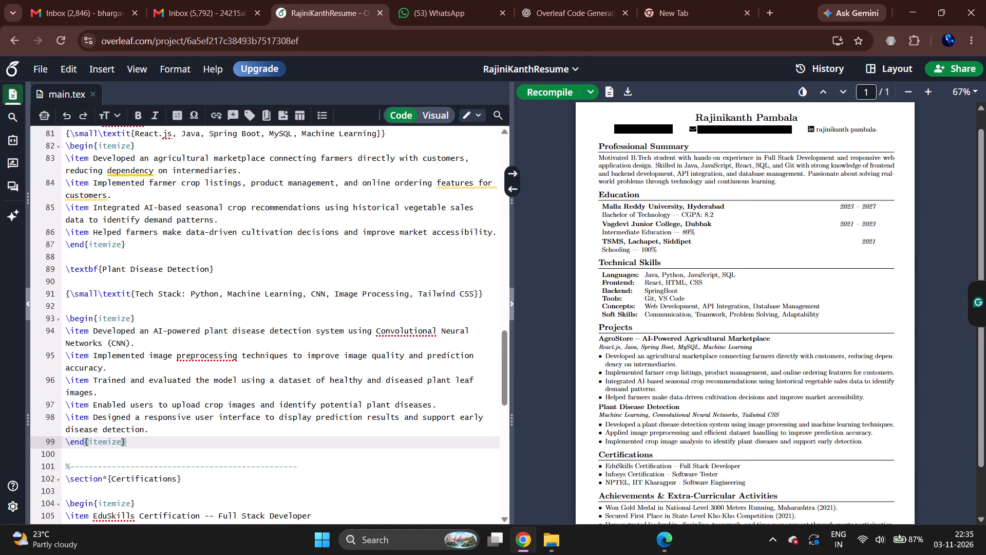
Trim the Plant Disease Detection technology line to "Machine Learning, CNN, Tailwind CSS", removing the Tech Stack label, Python and Image Processing.
drag(226, 297, 222, 296)
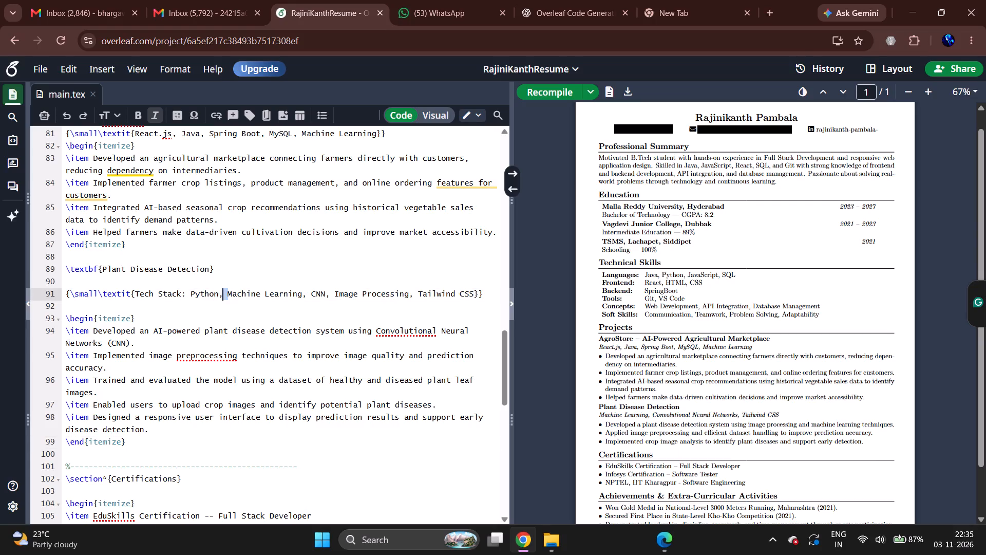
drag(222, 296, 146, 288)
key(BackSpace)
key(BackSpace)
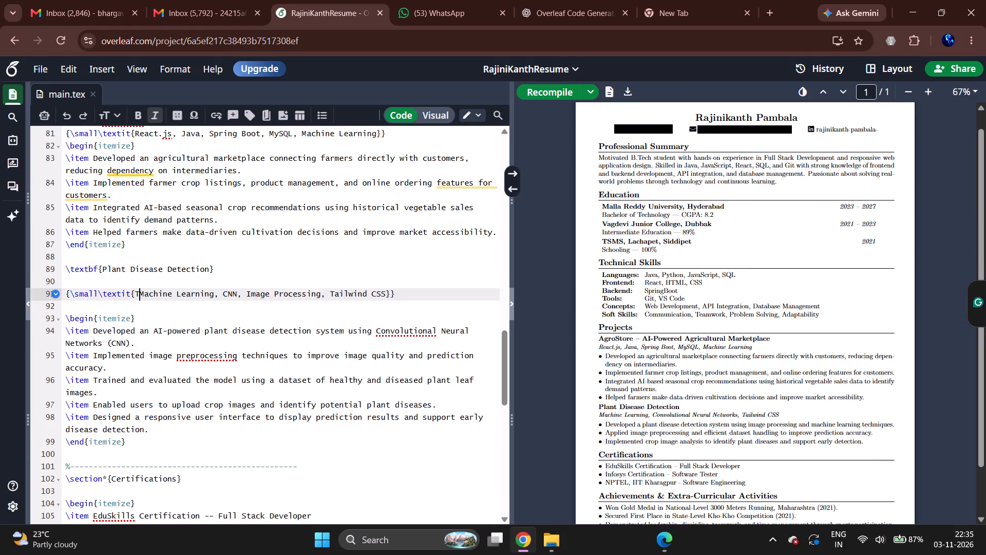
key(BackSpace)
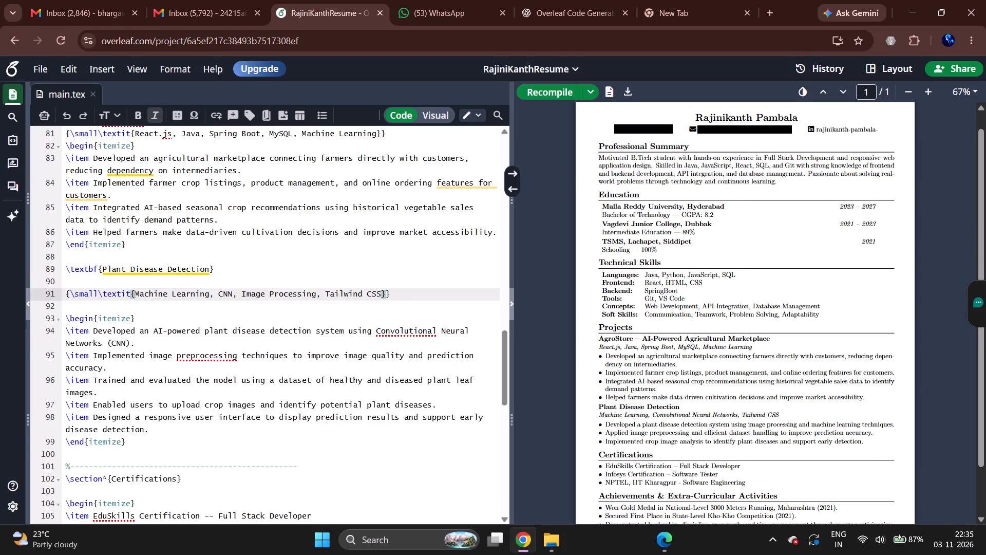
drag(321, 296, 241, 288)
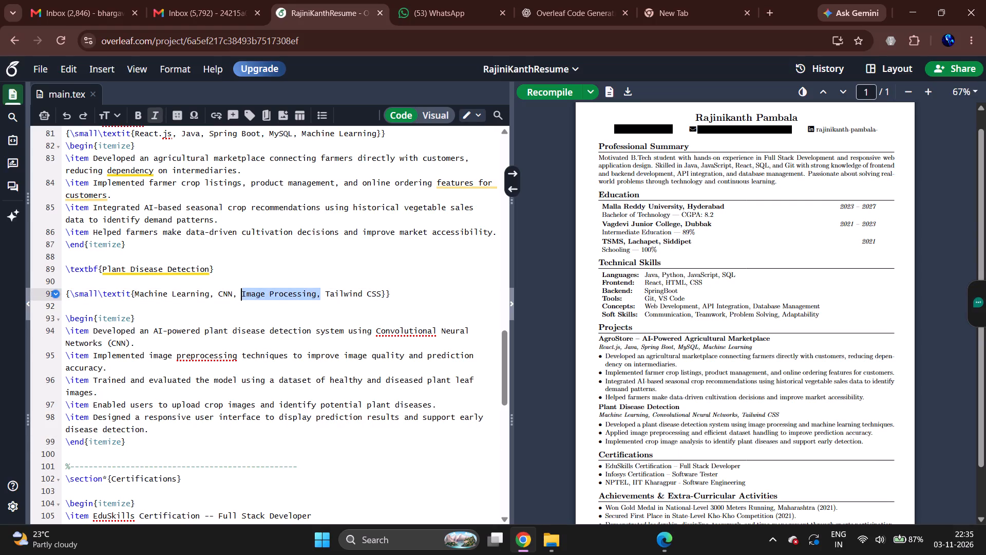
key(BackSpace)
key(BackSpace)
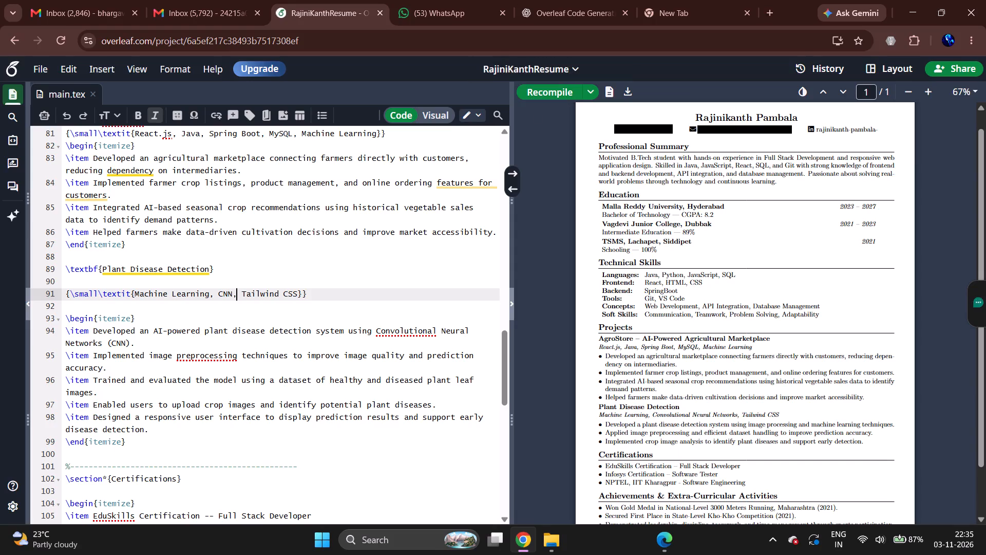
Expand CNN to "Convolutional Neural Networks" in the Plant Disease Detection technology line and recompile the resume to check the page.
key(Left)
key(Left)
key(Left)
text(ob)
key(BackSpace)
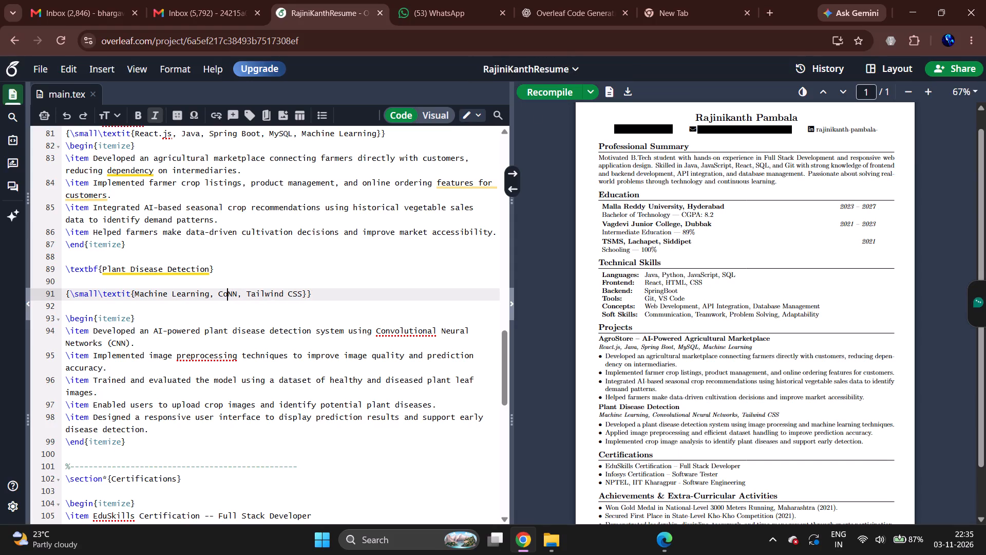
text(nvolutional)
key(space)
key(Right)
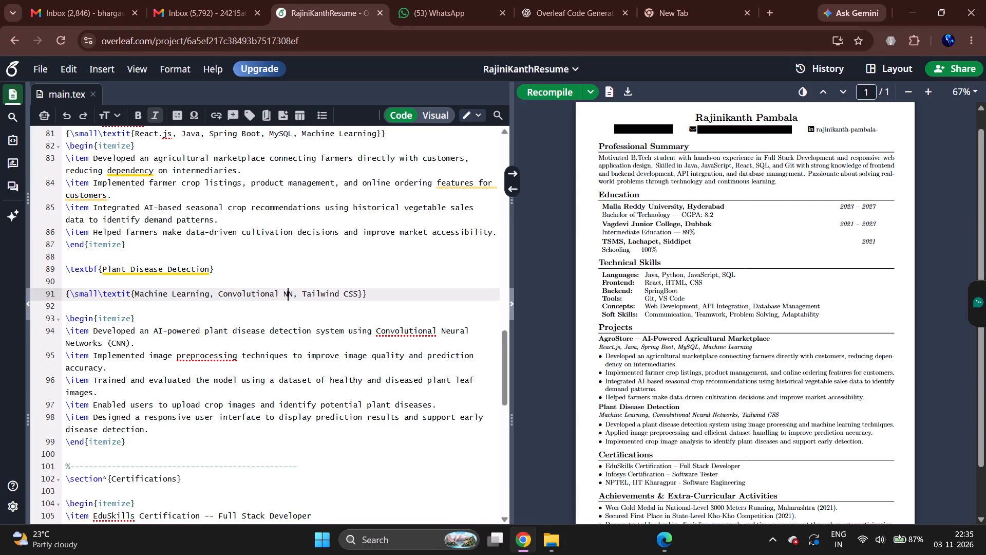
text(eurak)
key(BackSpace)
text(l)
key(space)
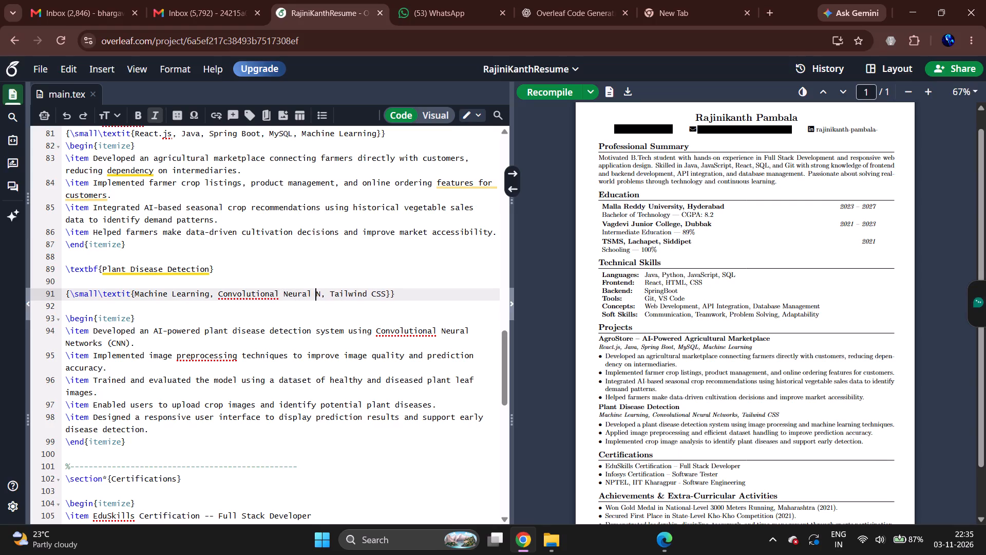
key(Right)
text(etworks)
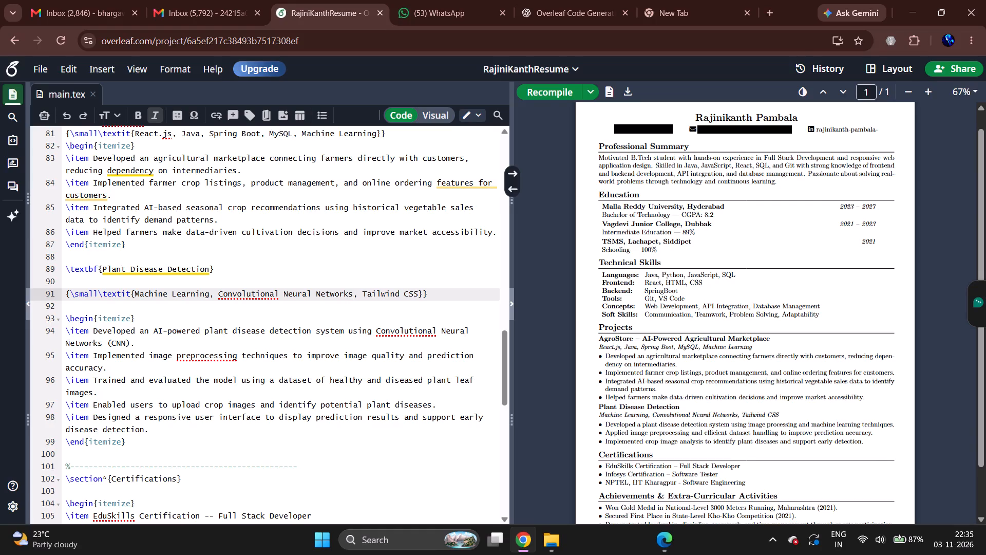
click(545, 91)
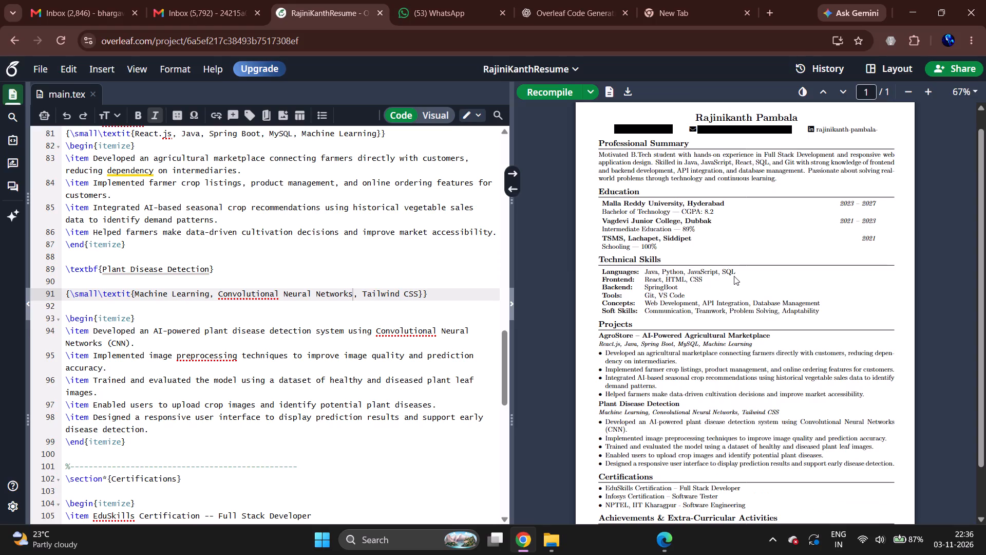
scroll(734, 276, down, 2)
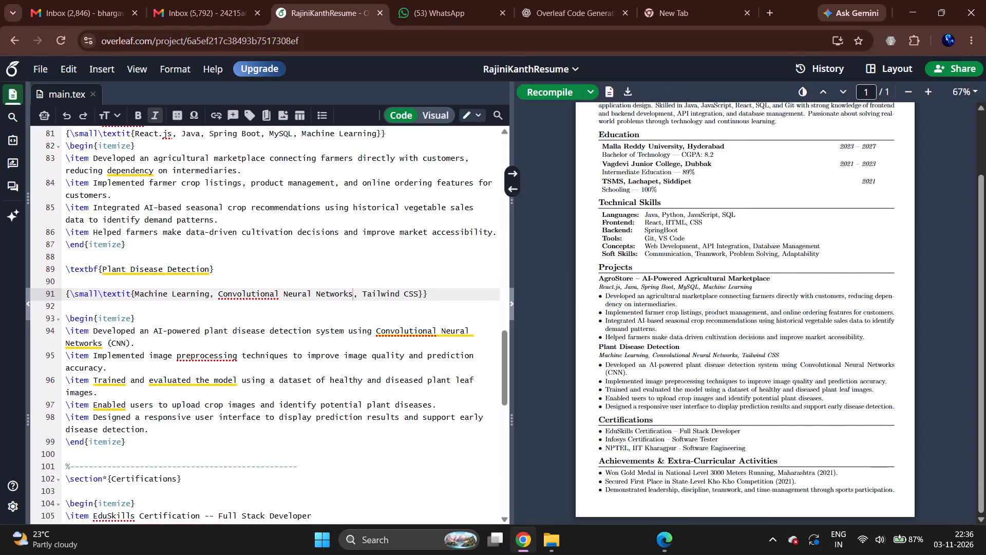
Remove "(CNN)" from the end of the first Plant Disease Detection bullet and recompile the resume to check the page.
click(131, 341)
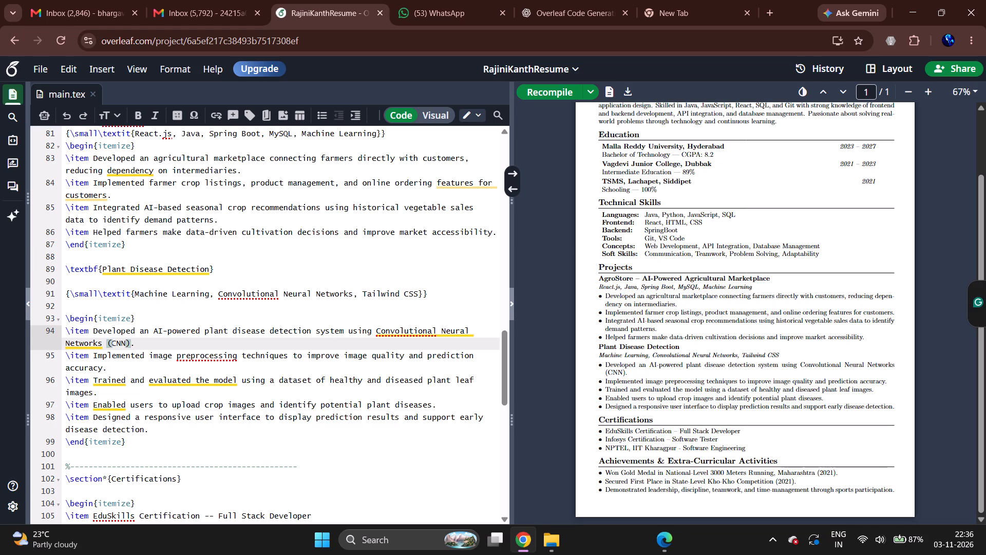
key(BackSpace)
key(BackSpace)
key(BackSpace)
key(BackSpace)
key(BackSpace)
key(BackSpace)
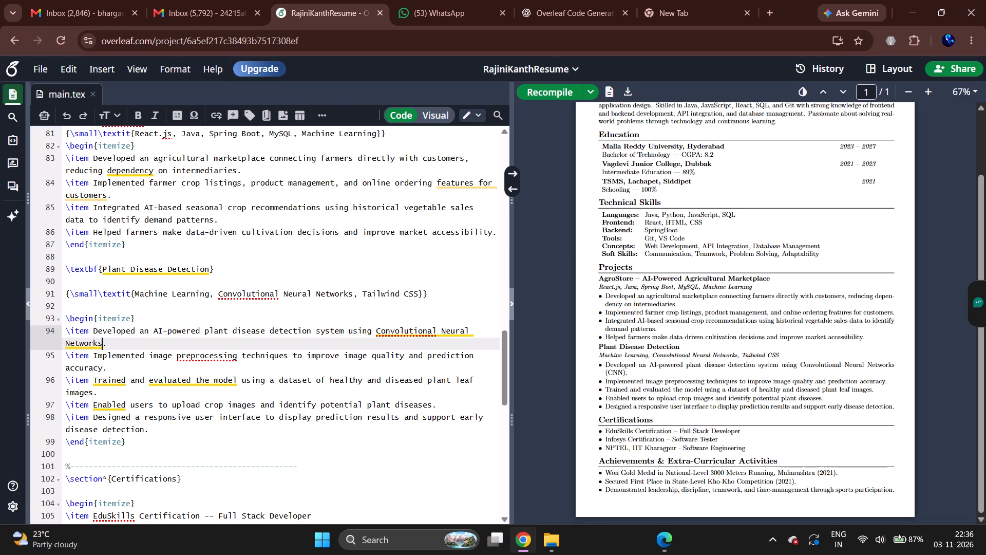
click(538, 87)
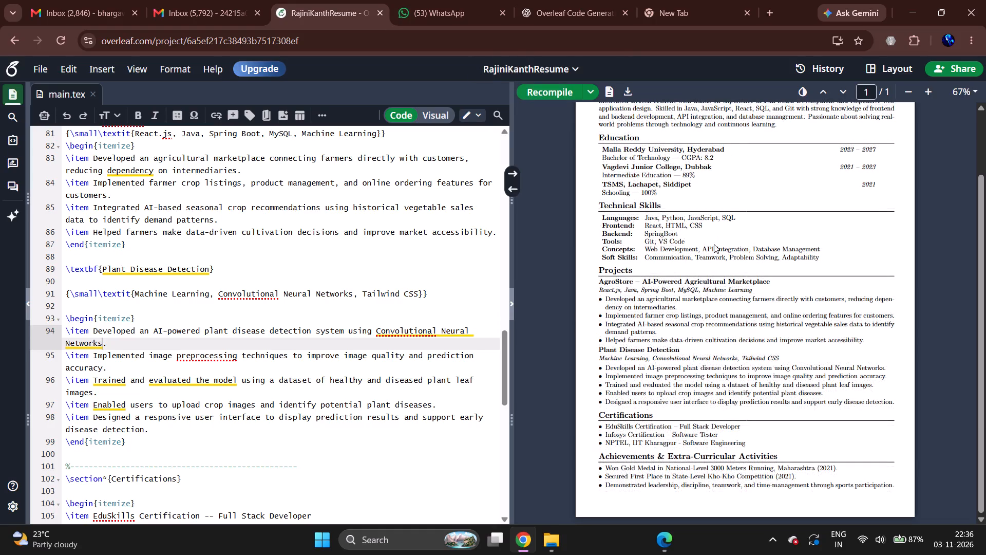
scroll(693, 292, up, 2)
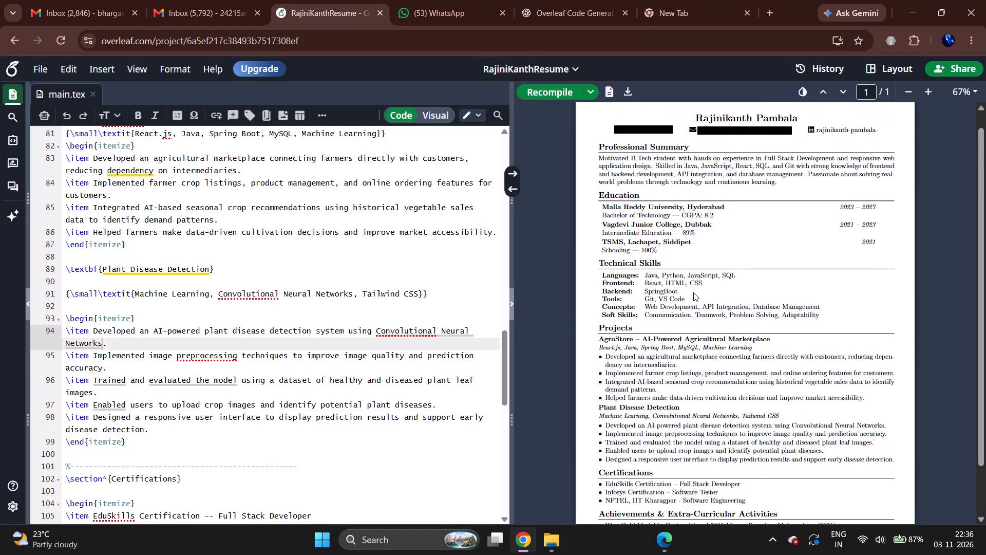
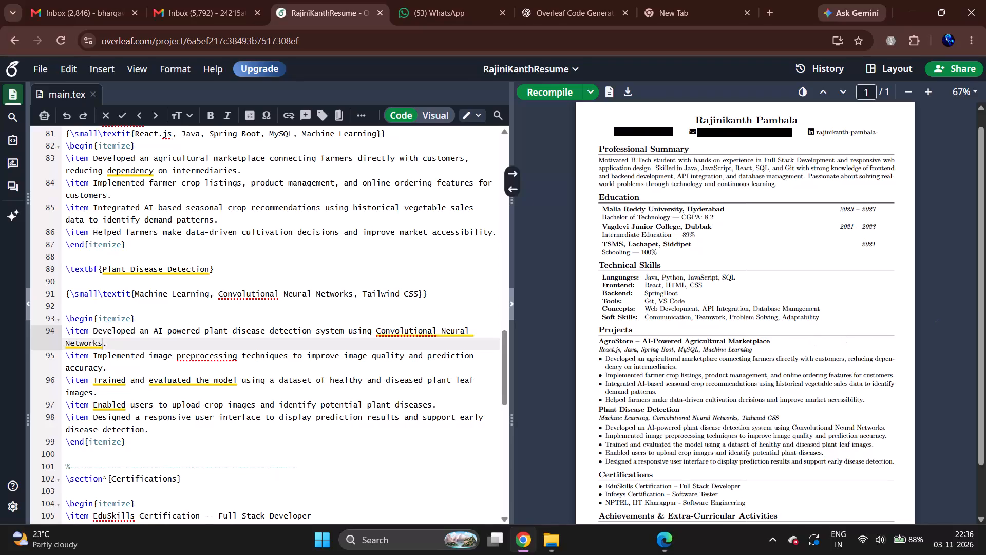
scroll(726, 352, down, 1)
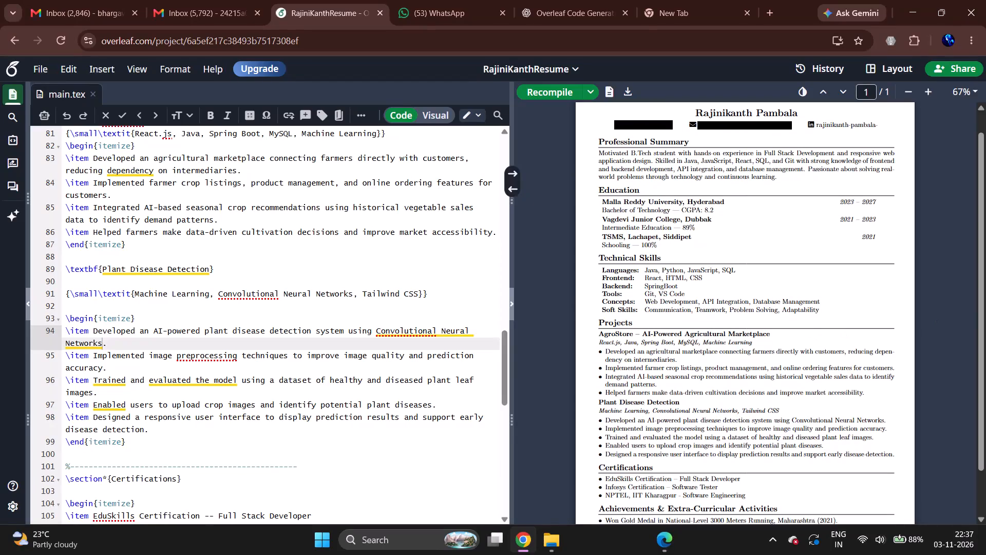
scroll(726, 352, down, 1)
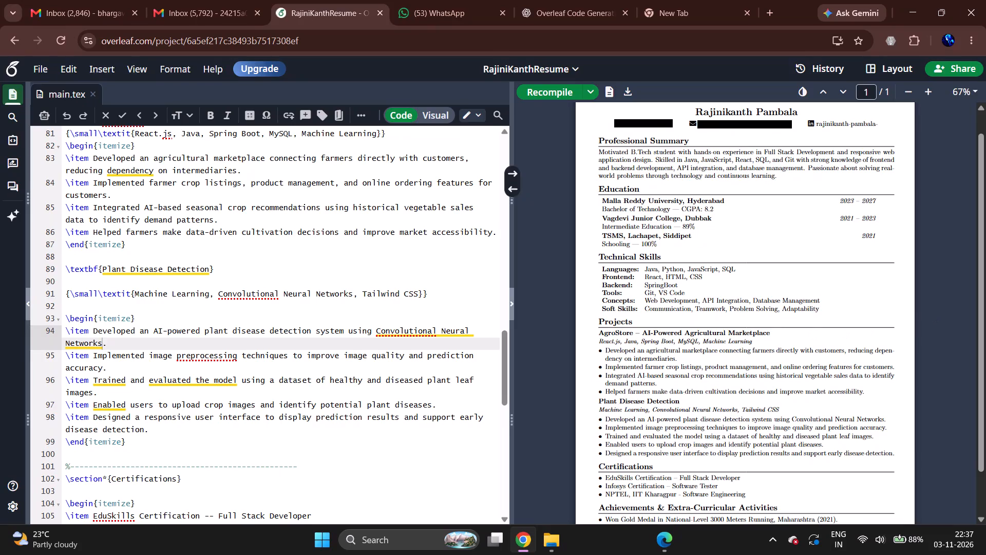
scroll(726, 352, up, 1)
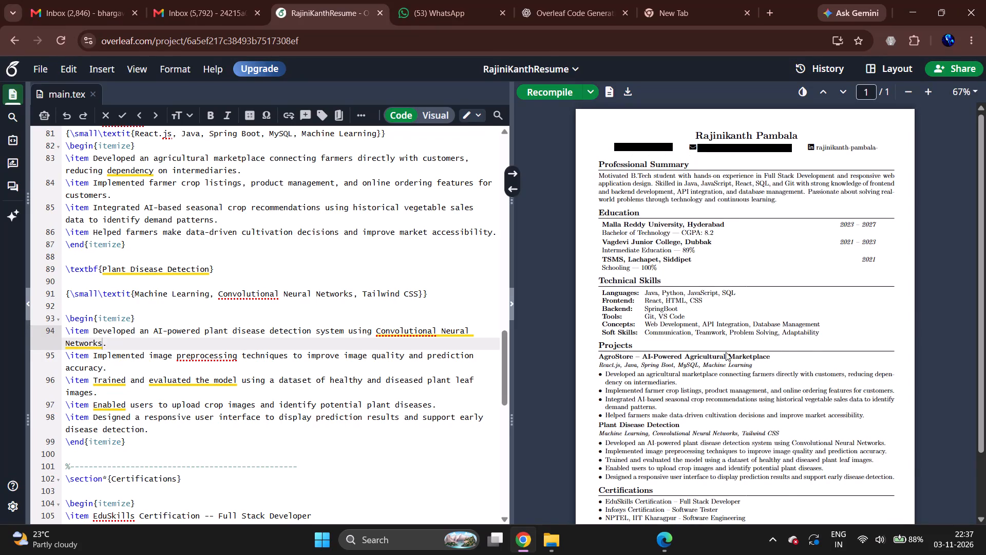
Check the recompiled resume page from top to bottom and download it as a PDF.
scroll(726, 352, down, 3)
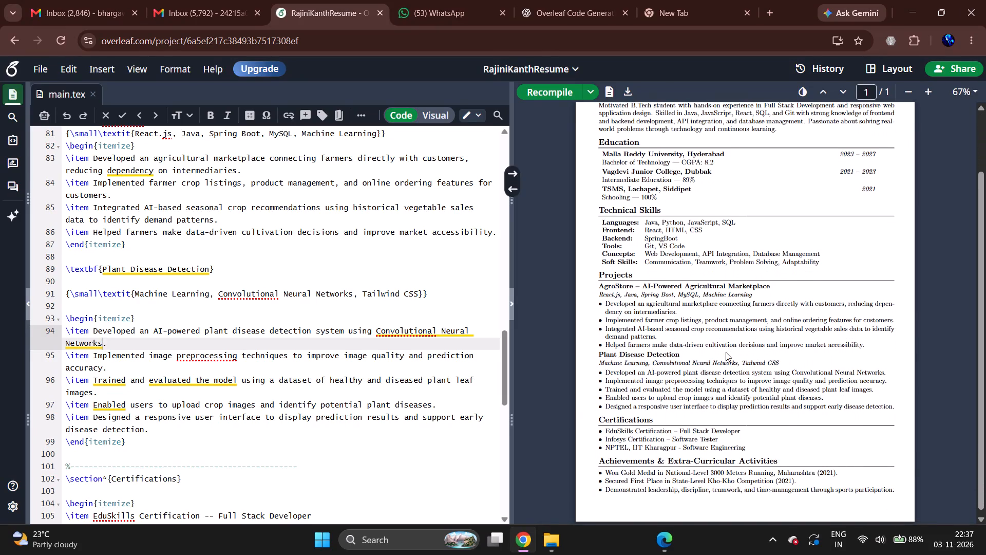
scroll(726, 352, up, 1)
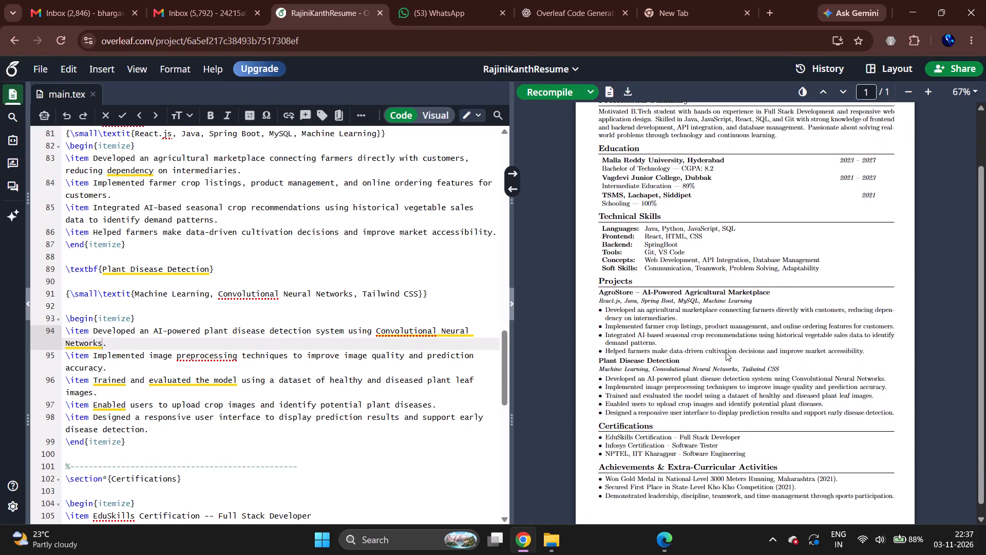
scroll(726, 352, up, 1)
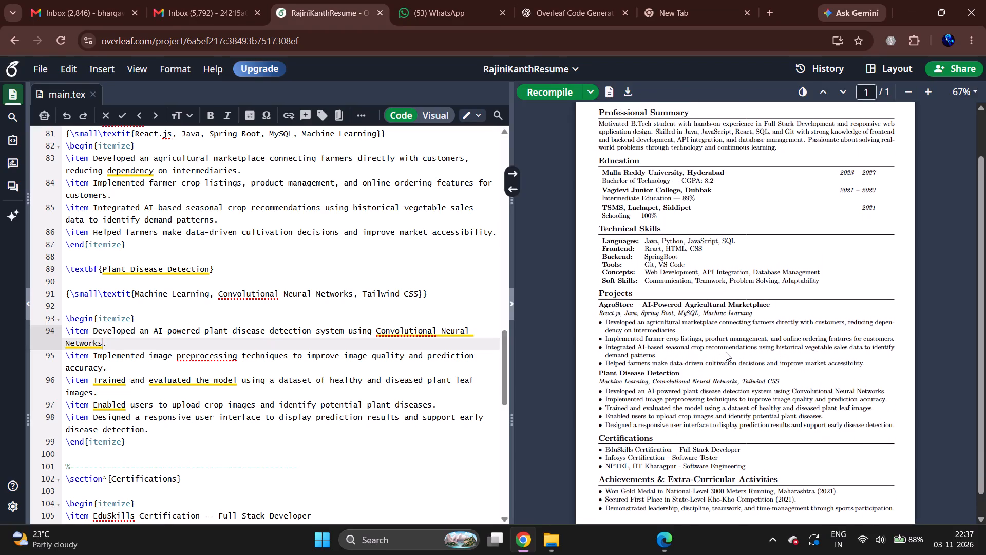
scroll(726, 352, up, 1)
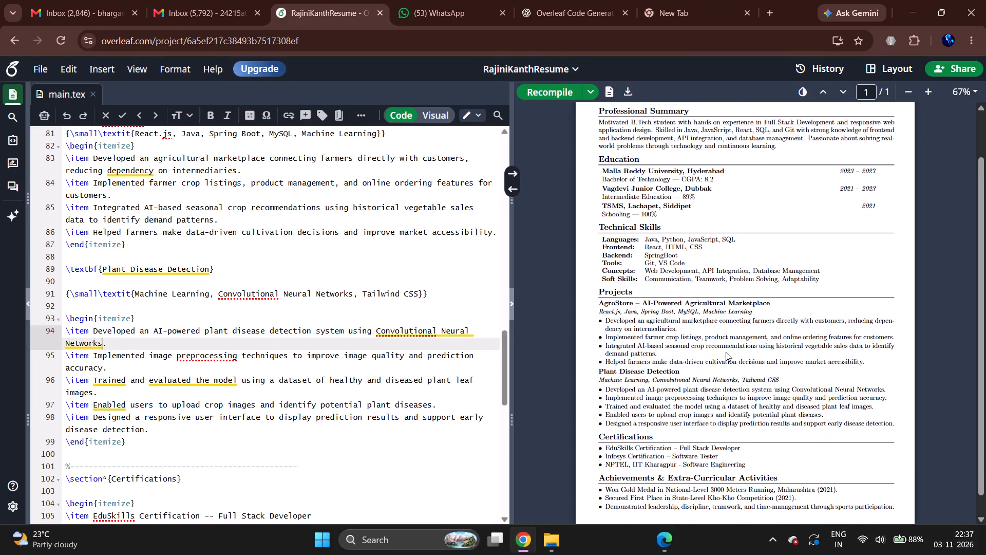
scroll(726, 352, up, 1)
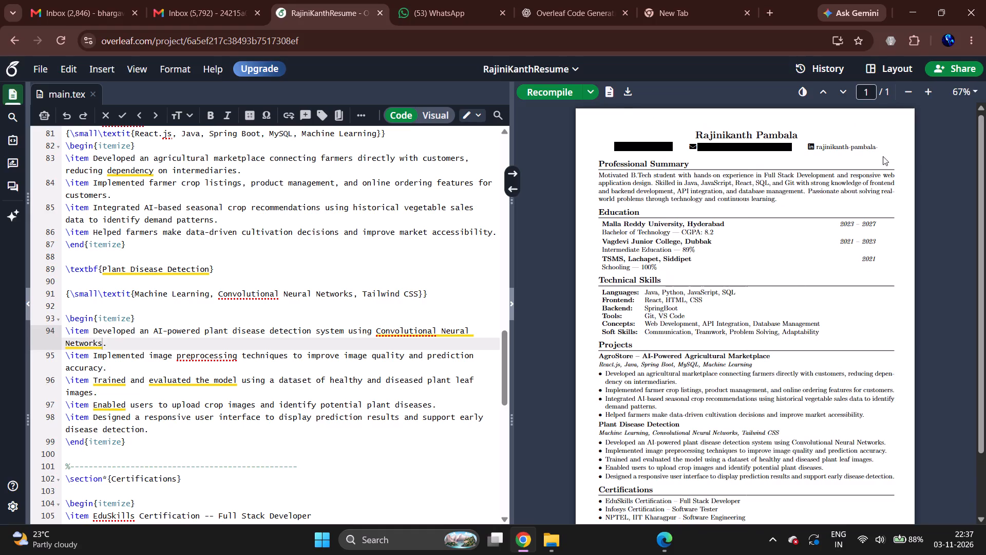
click(625, 98)
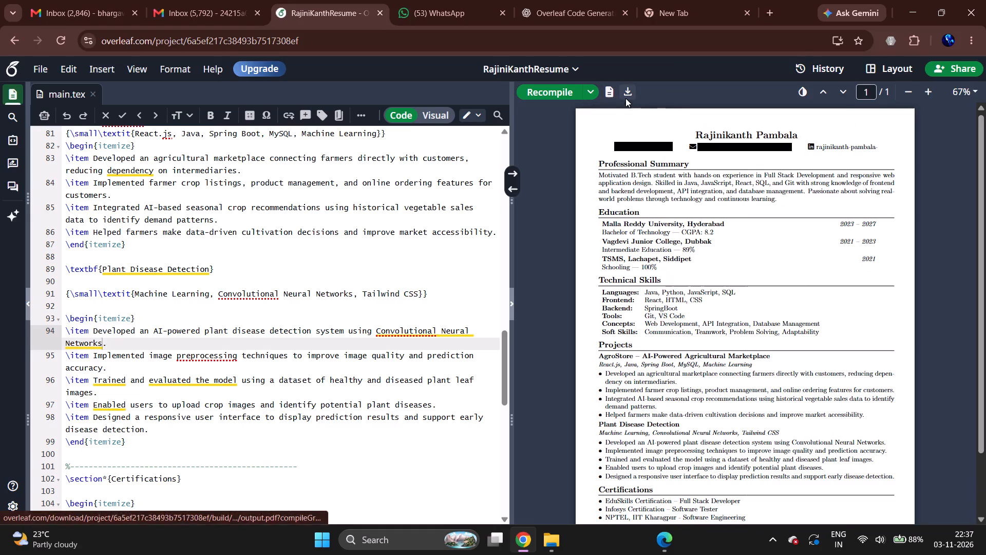
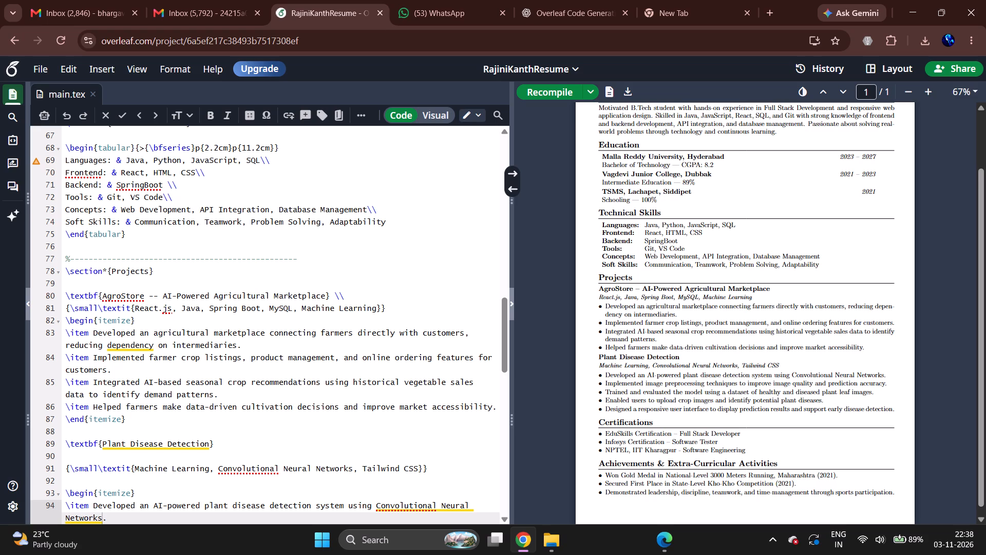
Remove Machine Learning from the AgroStore project's technology line so it ends with MySQL, and recompile the resume.
click(375, 309)
key(BackSpace)
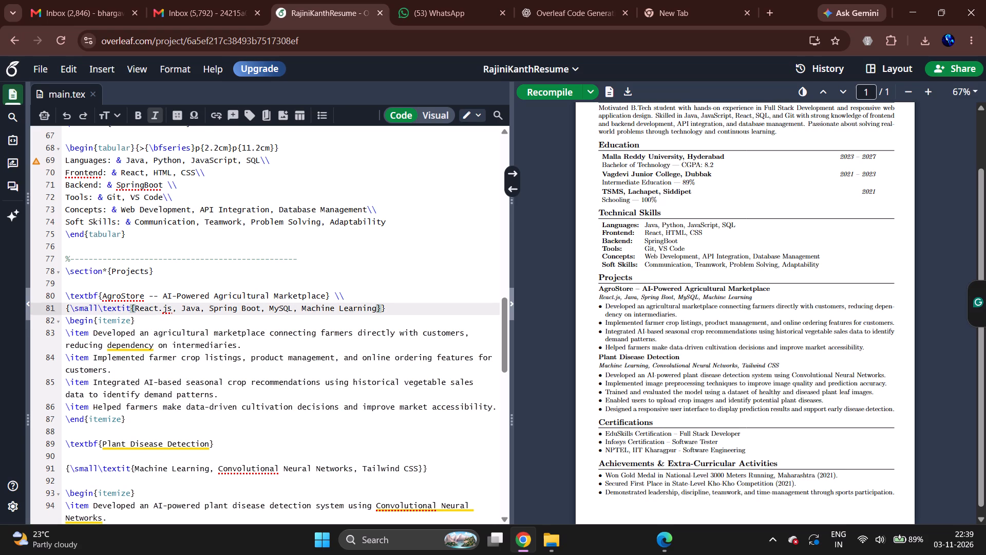
key(BackSpace)
key(BackSpace)
key(BackSpace)
key(BackSpace)
key(BackSpace)
key(BackSpace)
key(BackSpace)
key(BackSpace)
key(BackSpace)
key(BackSpace)
key(BackSpace)
key(BackSpace)
key(BackSpace)
key(BackSpace)
key(BackSpace)
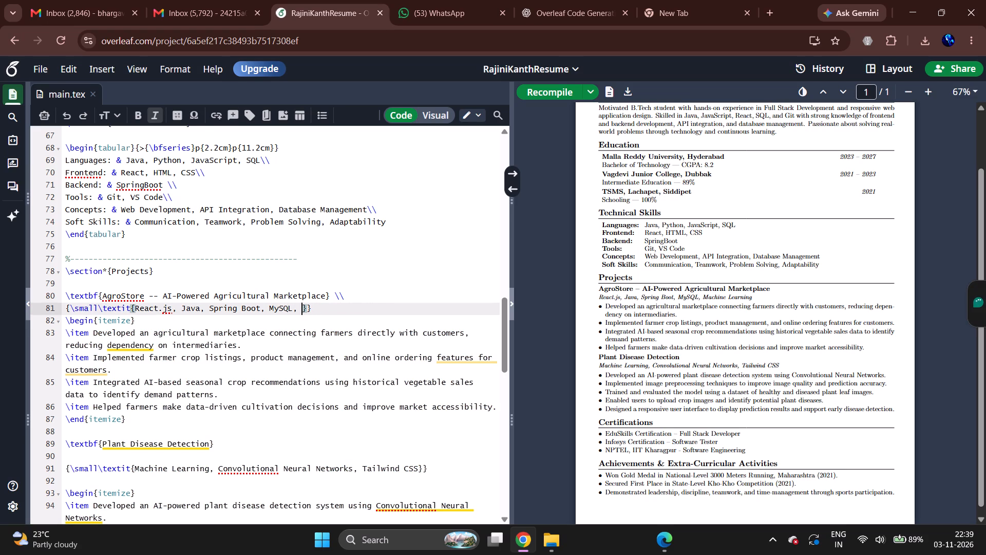
key(BackSpace)
key(BackSpace)
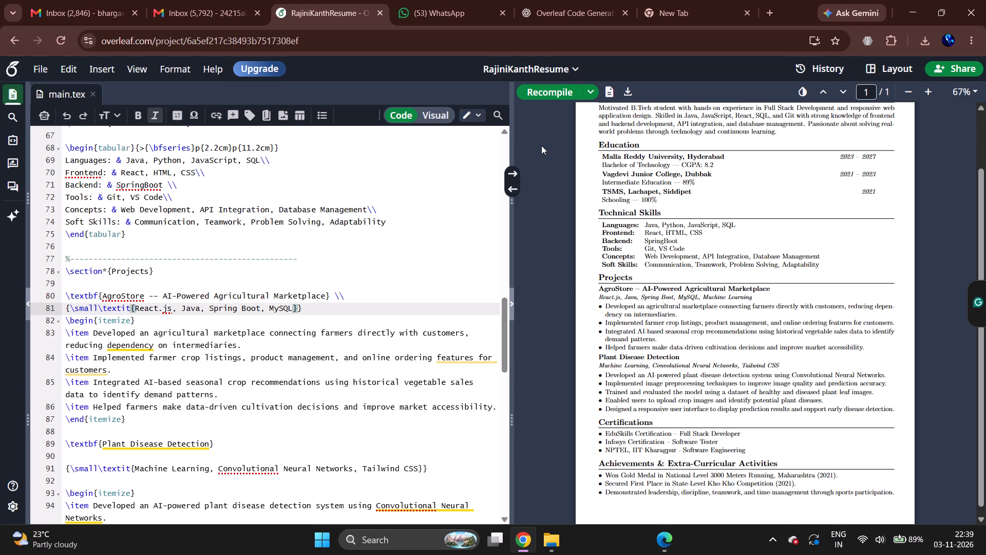
click(535, 98)
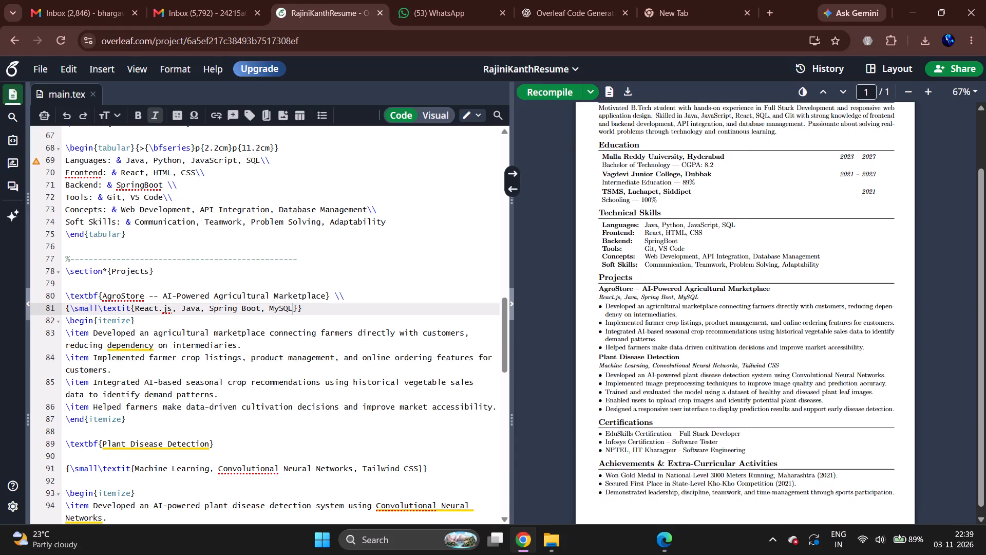
Move API Integration from the Concepts skills to the Backend skills, placing it after SpringBoot with a comma.
scroll(640, 314, up, 1)
scroll(191, 308, up, 2)
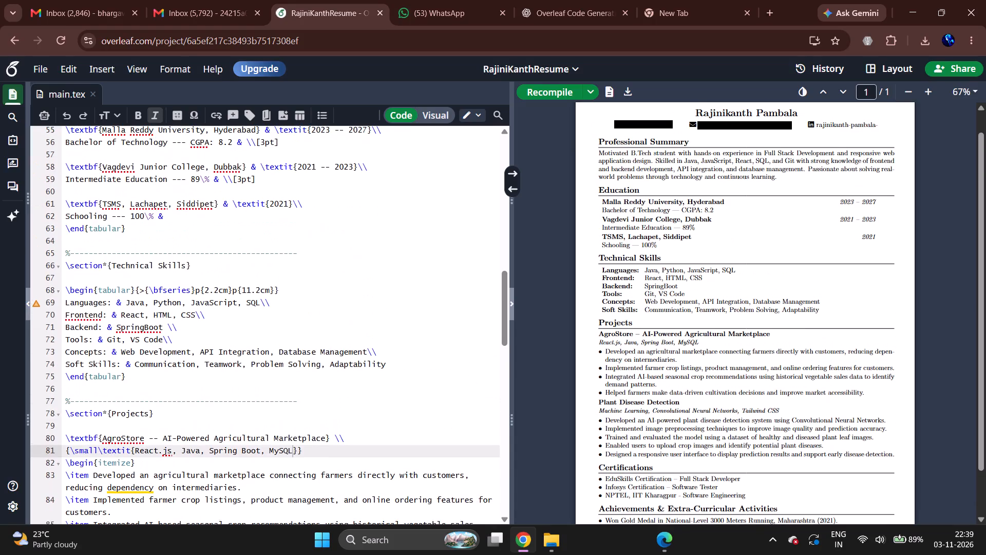
drag(271, 354, 161, 355)
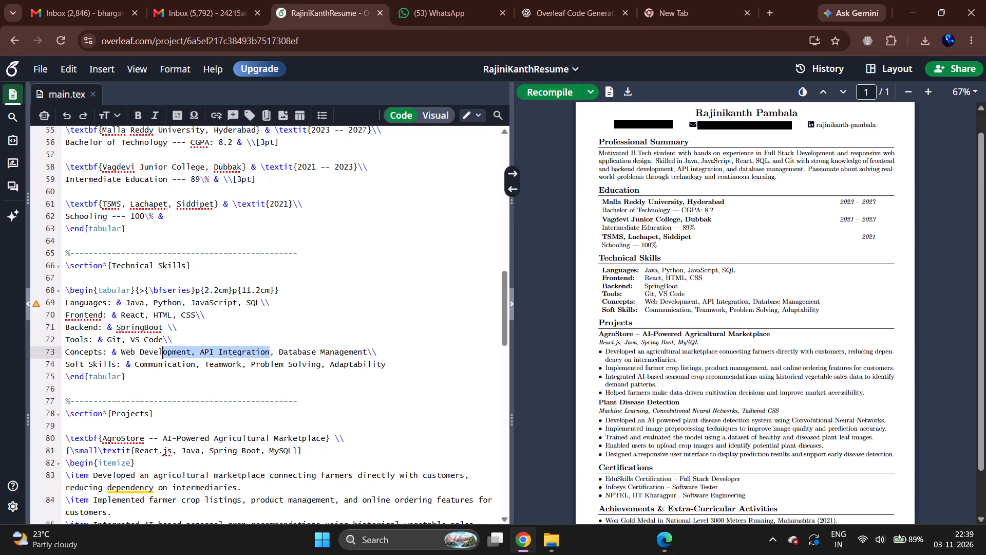
drag(161, 355, 202, 348)
key(ctrl+c)
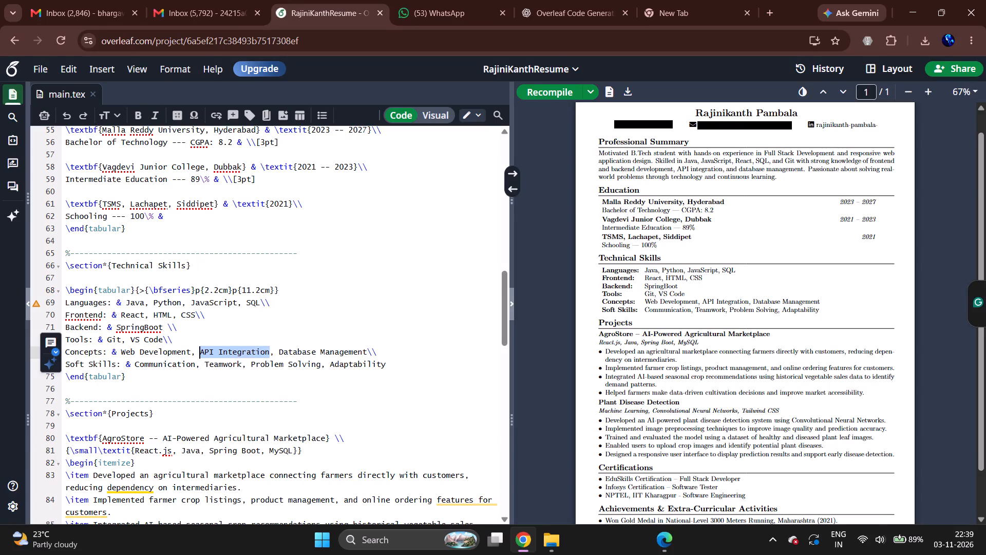
click(167, 326)
key(Left)
text(,)
key(space)
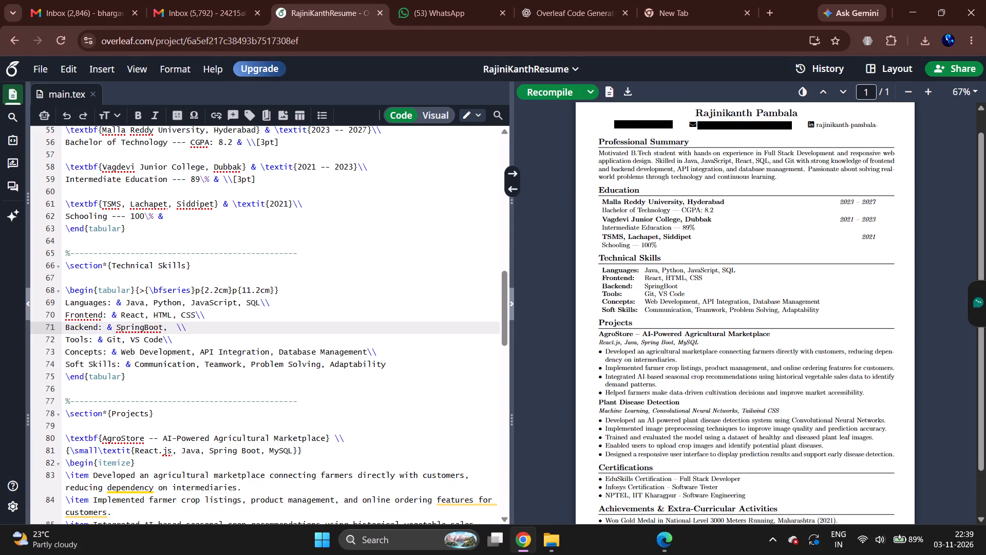
key(ctrl+v)
key(Right)
key(BackSpace)
drag(273, 355, 197, 351)
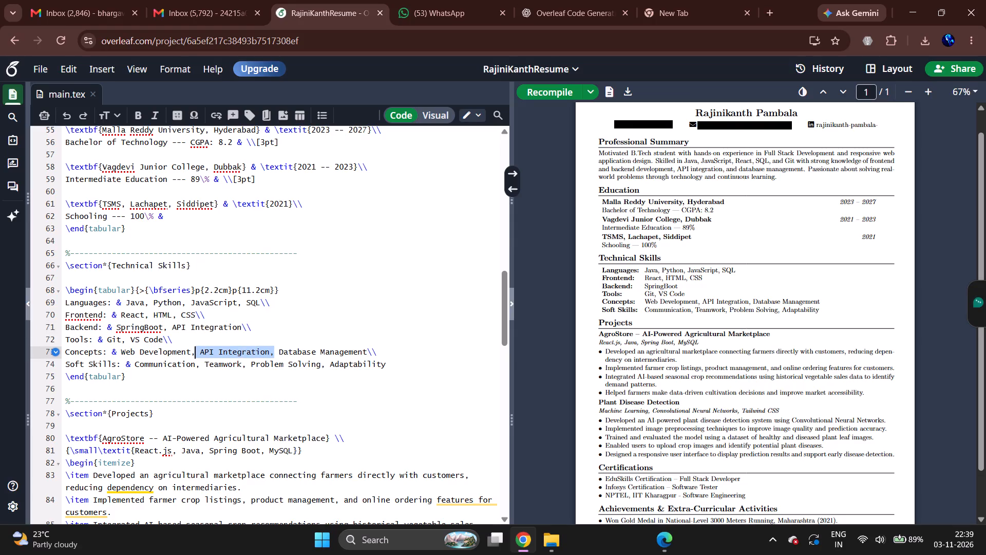
key(BackSpace)
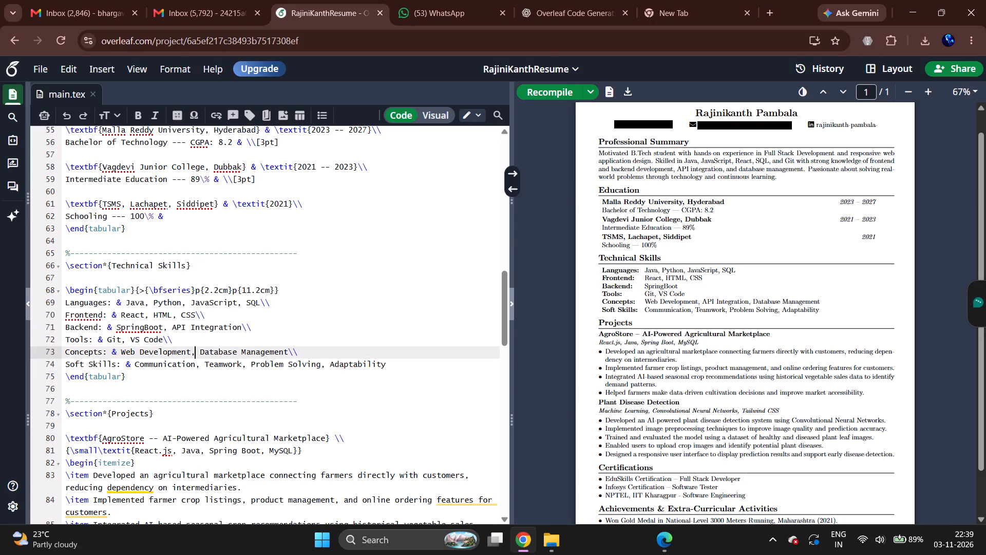
Add a comma and space after Database Management at the end of the Concepts skills.
click(286, 351)
key(Right)
text(,)
key(space)
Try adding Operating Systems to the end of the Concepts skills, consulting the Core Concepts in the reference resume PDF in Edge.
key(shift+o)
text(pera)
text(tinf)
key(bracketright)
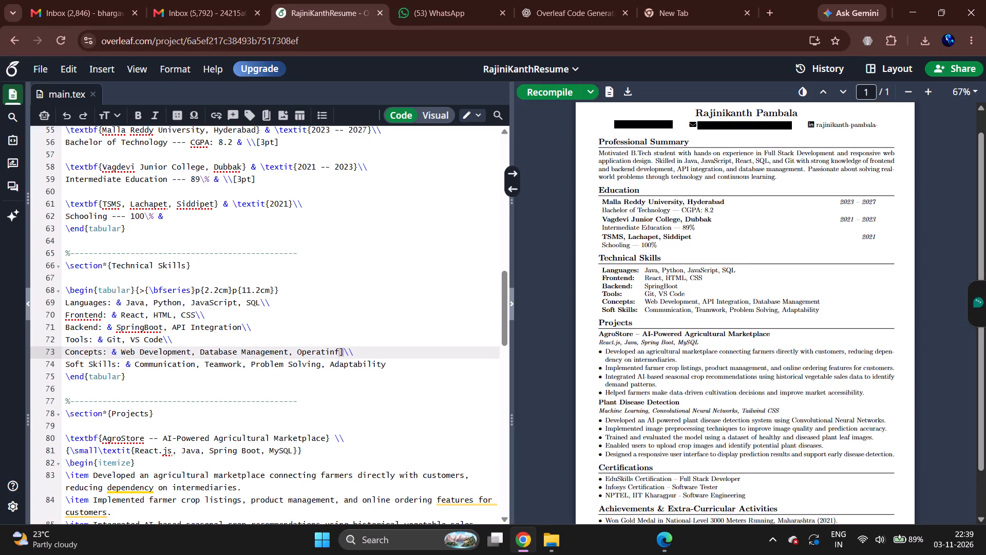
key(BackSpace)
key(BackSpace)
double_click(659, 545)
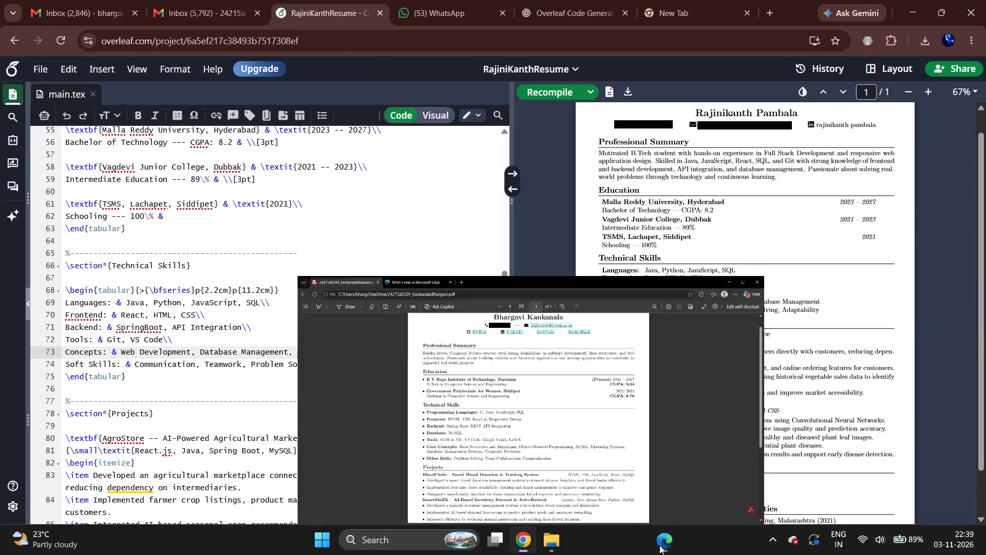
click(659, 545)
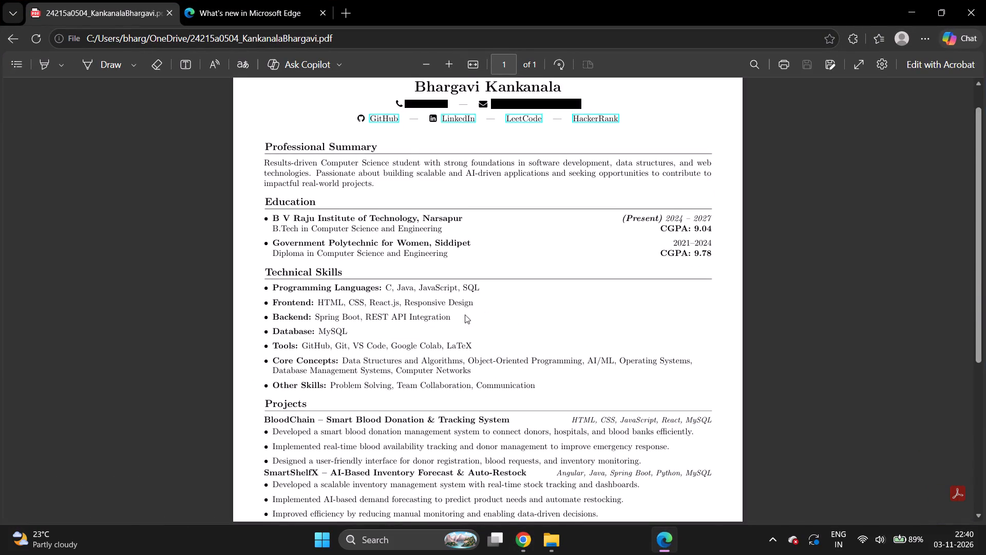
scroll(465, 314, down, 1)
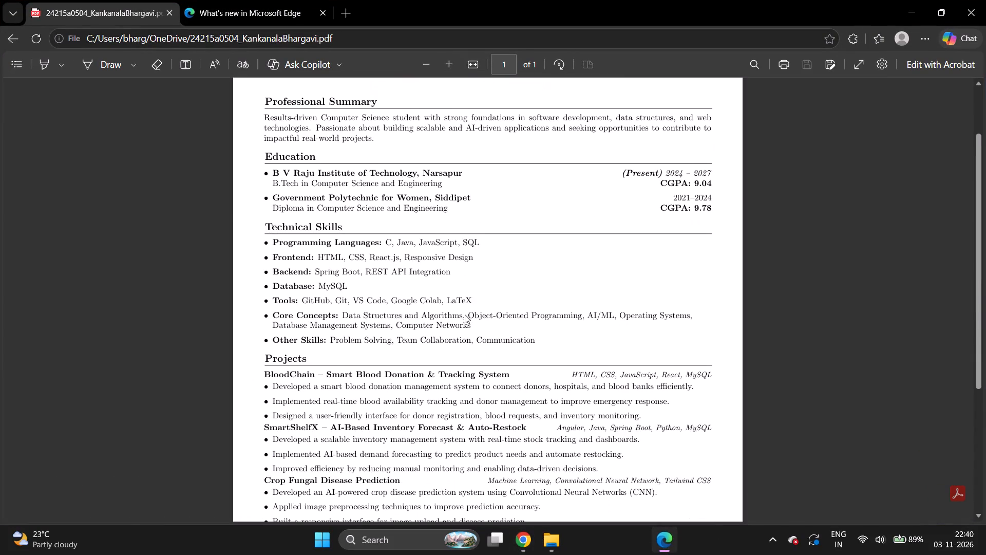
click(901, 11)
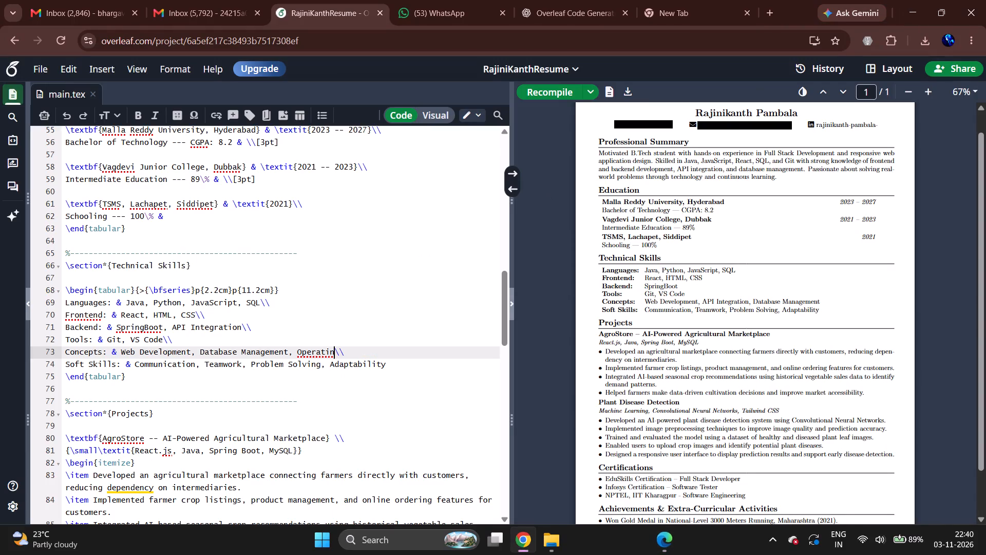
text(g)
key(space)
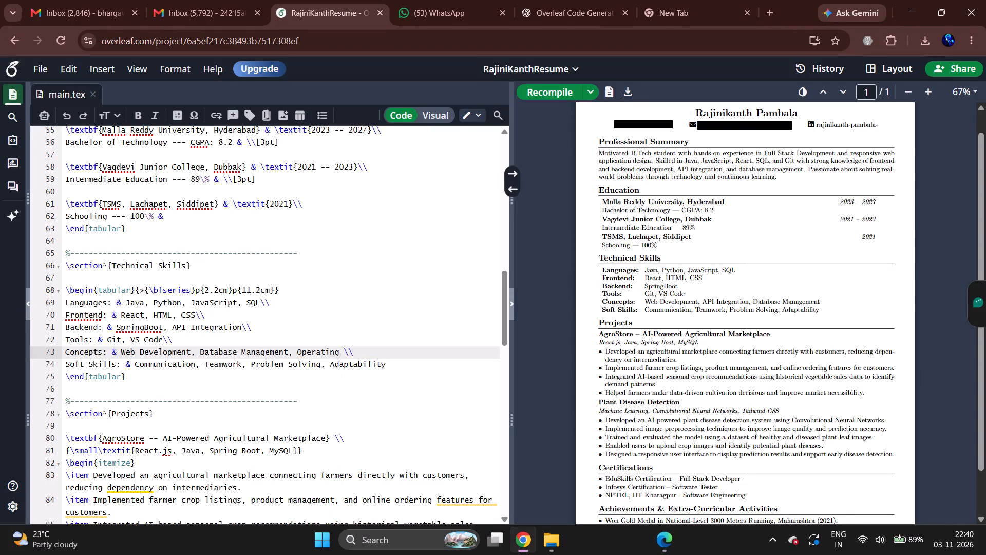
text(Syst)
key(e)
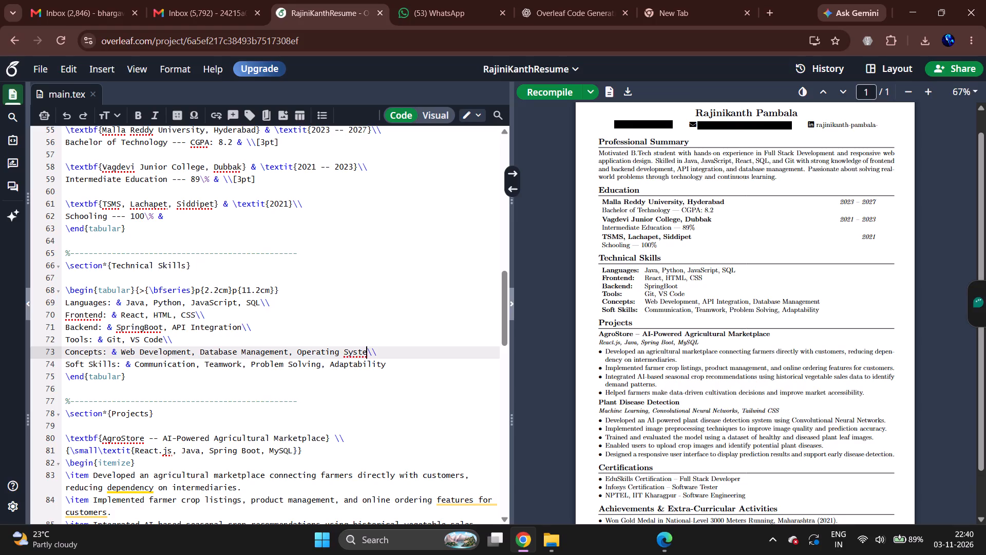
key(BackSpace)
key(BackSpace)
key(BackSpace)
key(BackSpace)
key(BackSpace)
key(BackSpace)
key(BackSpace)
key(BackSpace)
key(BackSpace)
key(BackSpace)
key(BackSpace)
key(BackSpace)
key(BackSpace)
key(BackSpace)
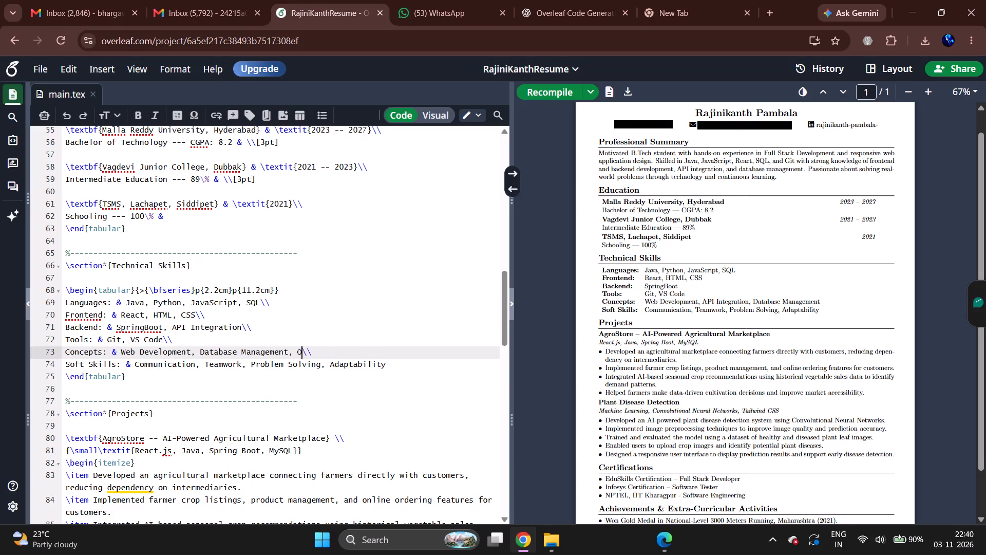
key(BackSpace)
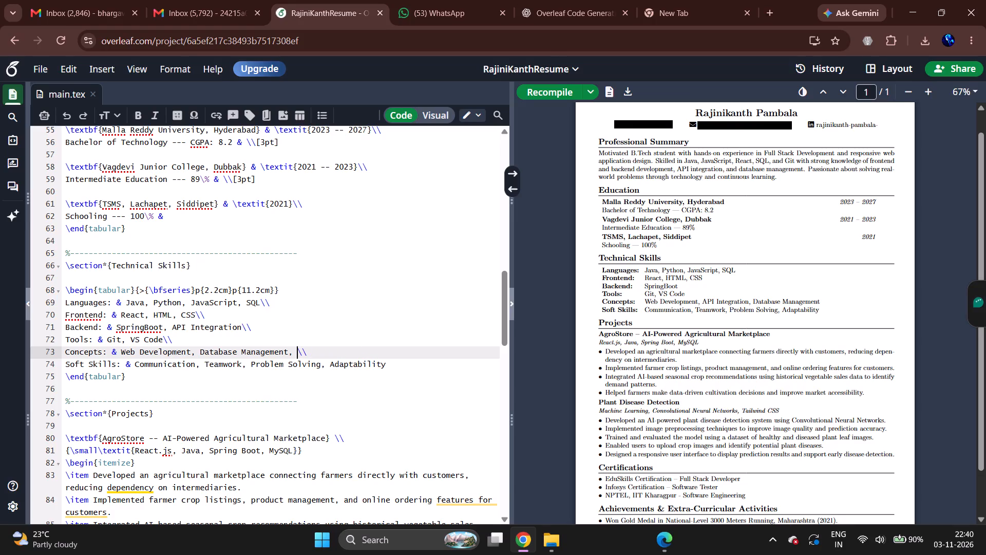
Append Object Oriented Programming to the end of the Concepts skills.
key(o)
text(bject)
key(space)
text(Oriented)
key(space)
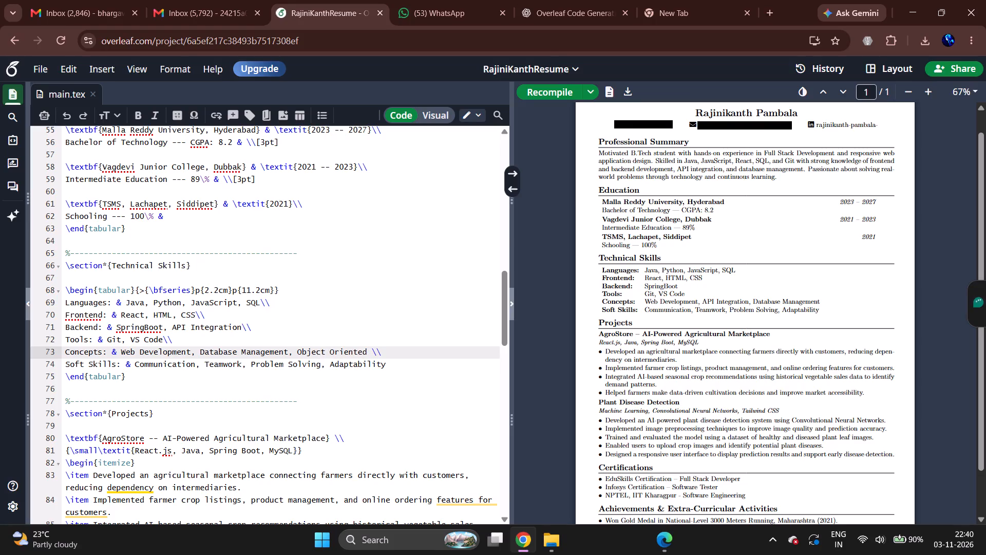
key(shift+p)
text(rogrs)
key(BackSpace)
text(amming)
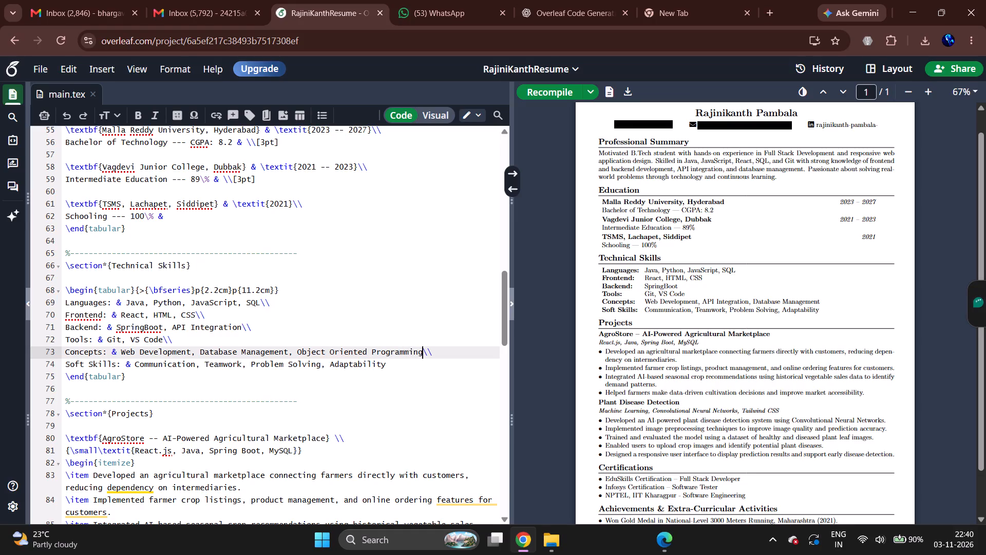
Extend Database Management in the Concepts skills to Database Management Systems.
click(290, 353)
key(space)
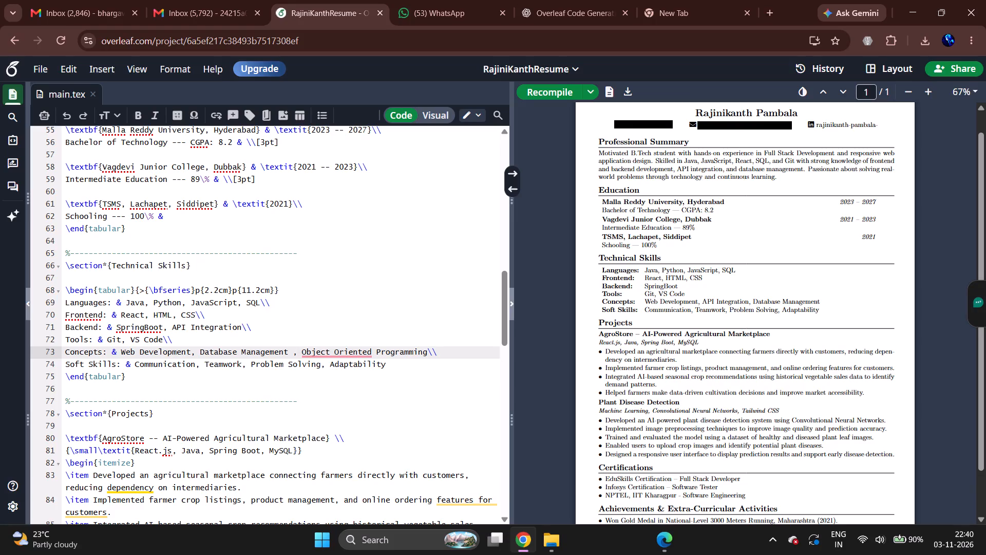
text(Systems)
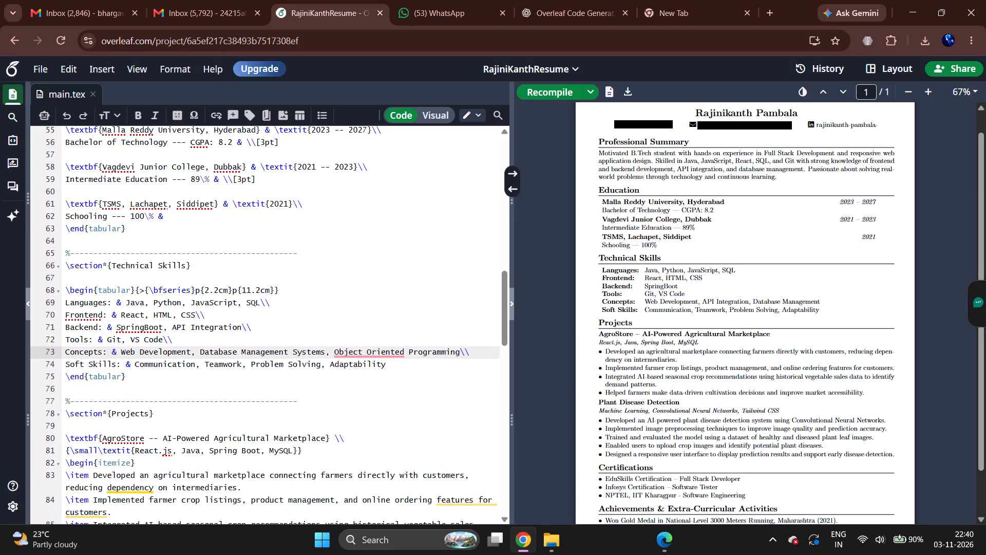
Recheck the Technical Skills in the reference resume PDF in Edge, and recompile the Overleaf resume.
scroll(303, 311, right, 4)
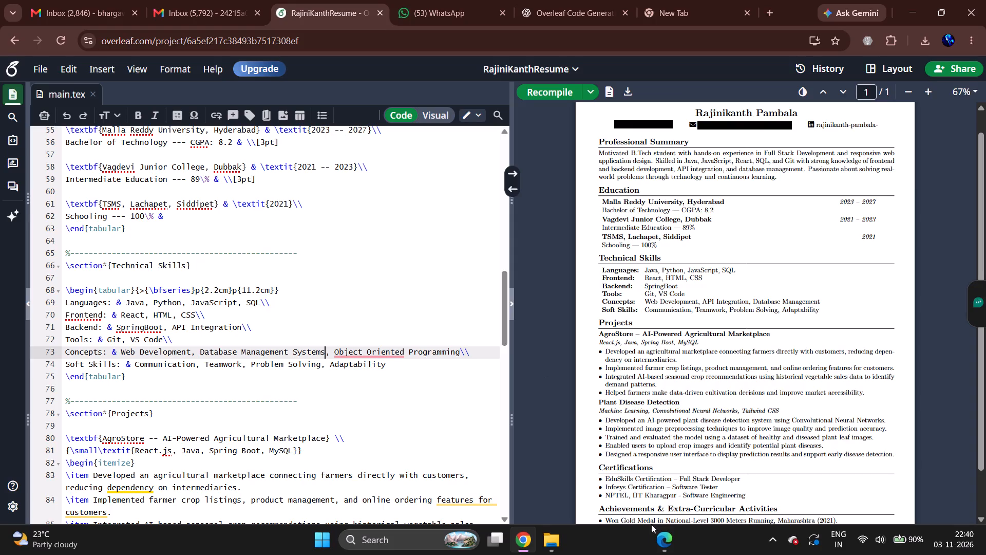
click(655, 540)
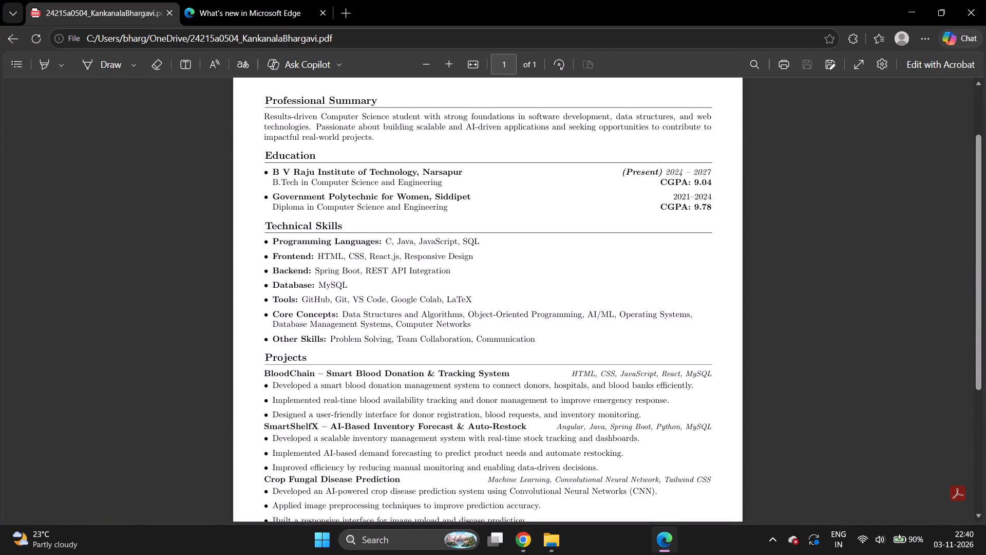
click(916, 17)
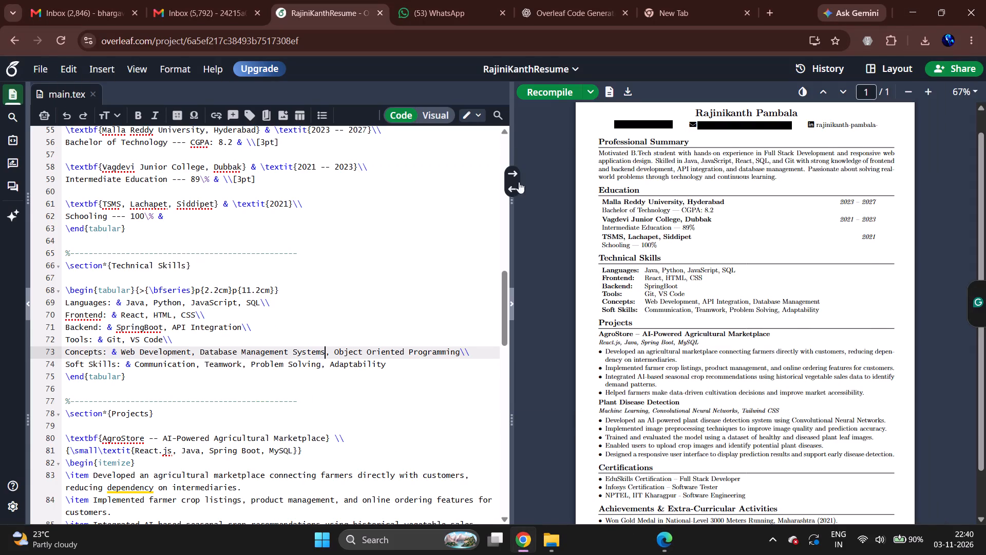
click(554, 99)
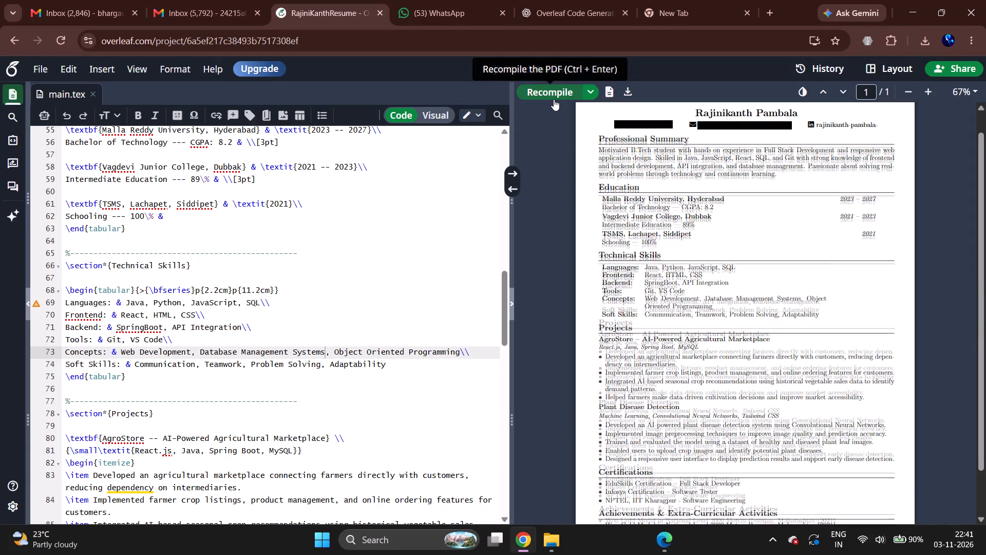
scroll(675, 144, right, 1)
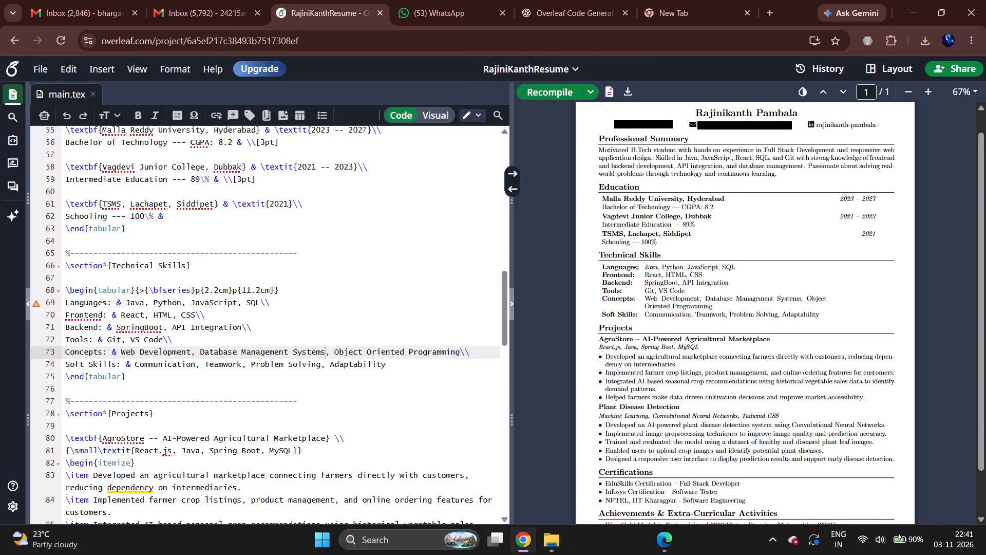
After checking the reference resume PDF in Edge, remove Web Development from the Concepts skills in the Overleaf resume and recompile it.
click(665, 545)
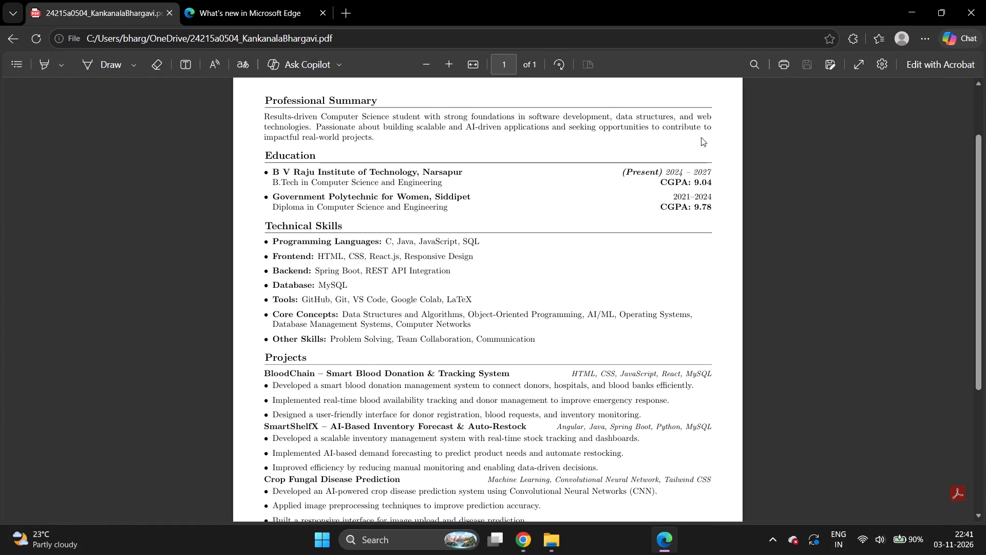
click(915, 13)
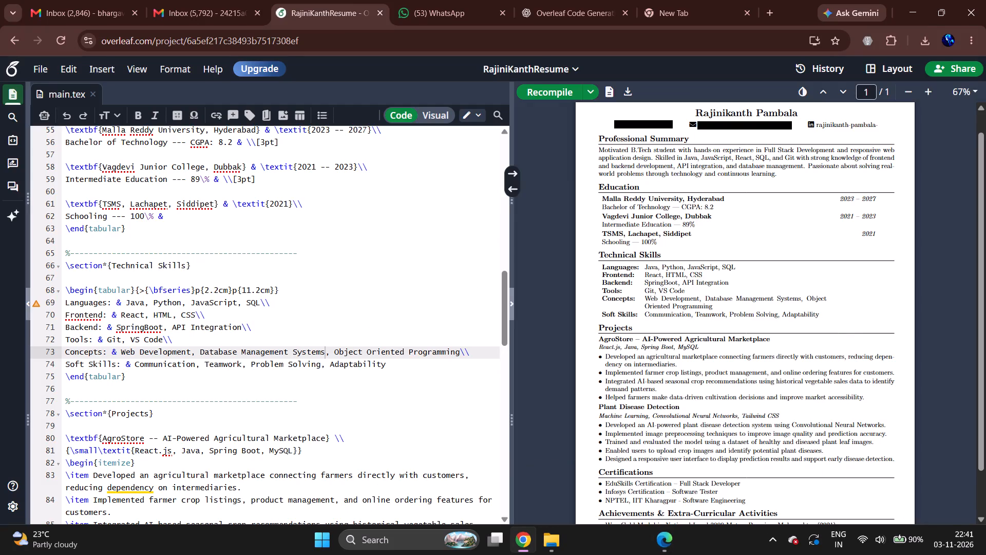
drag(199, 355, 124, 347)
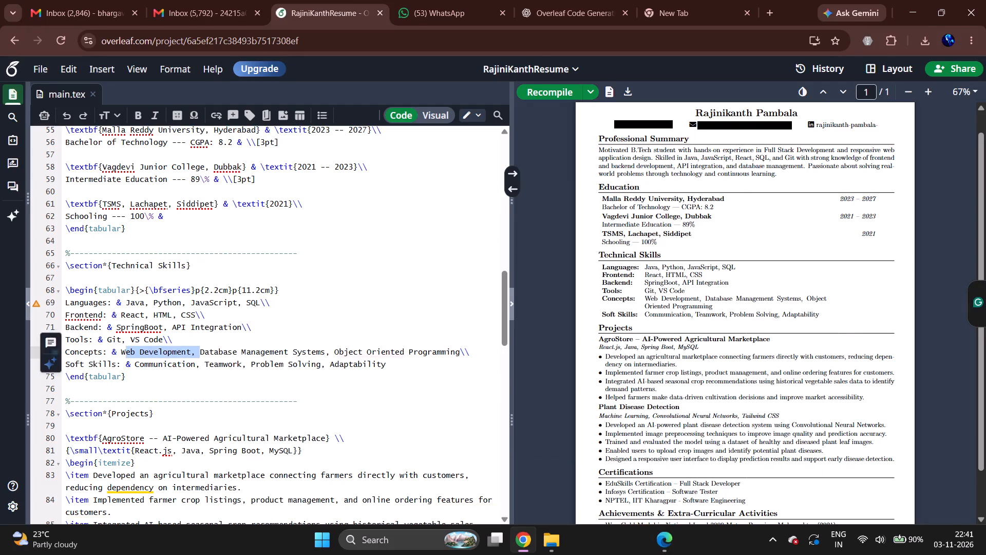
key(BackSpace)
key(BackSpace)
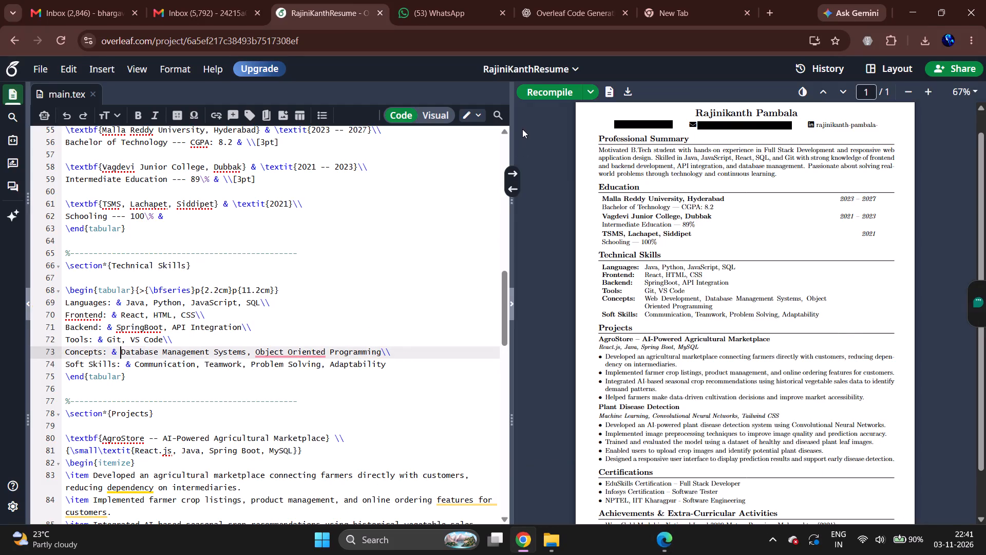
click(401, 359)
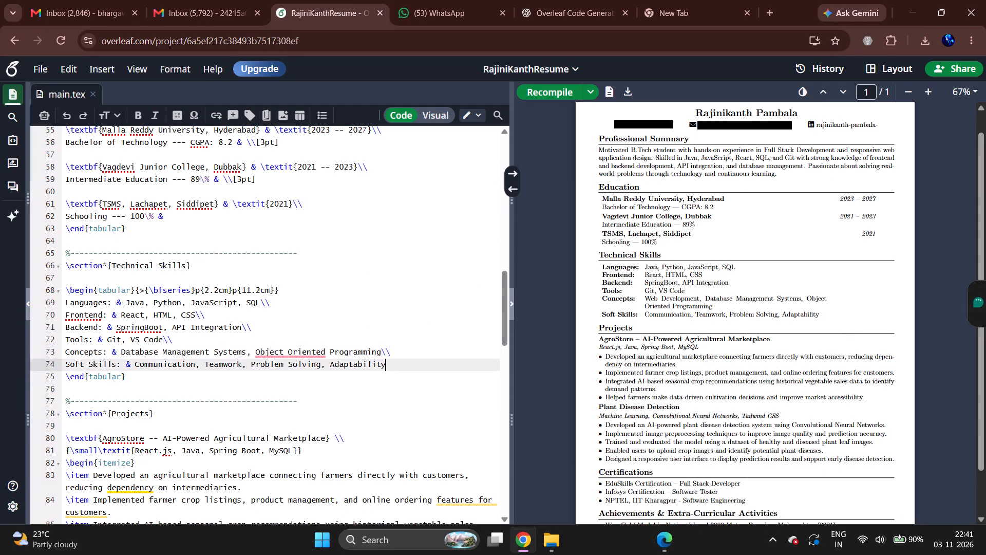
click(403, 352)
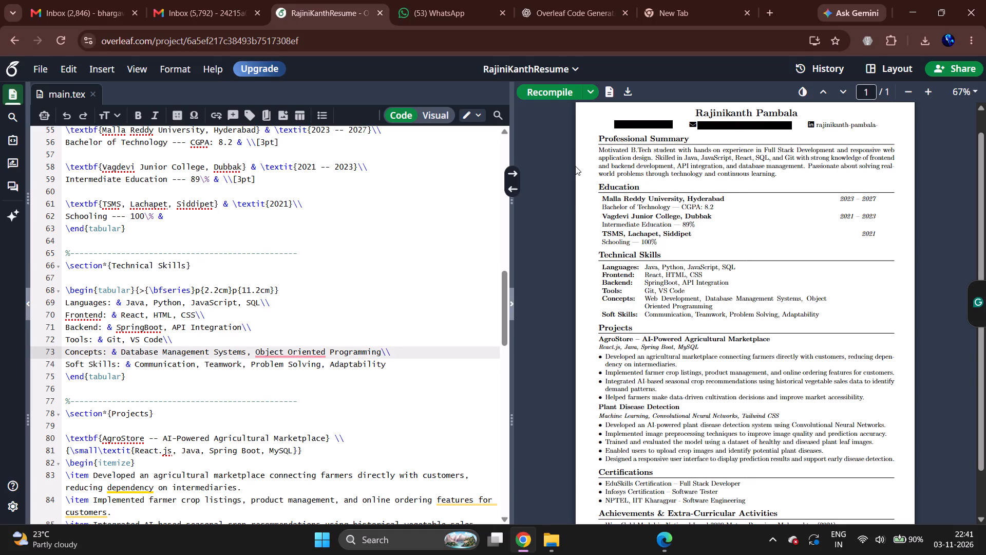
click(542, 94)
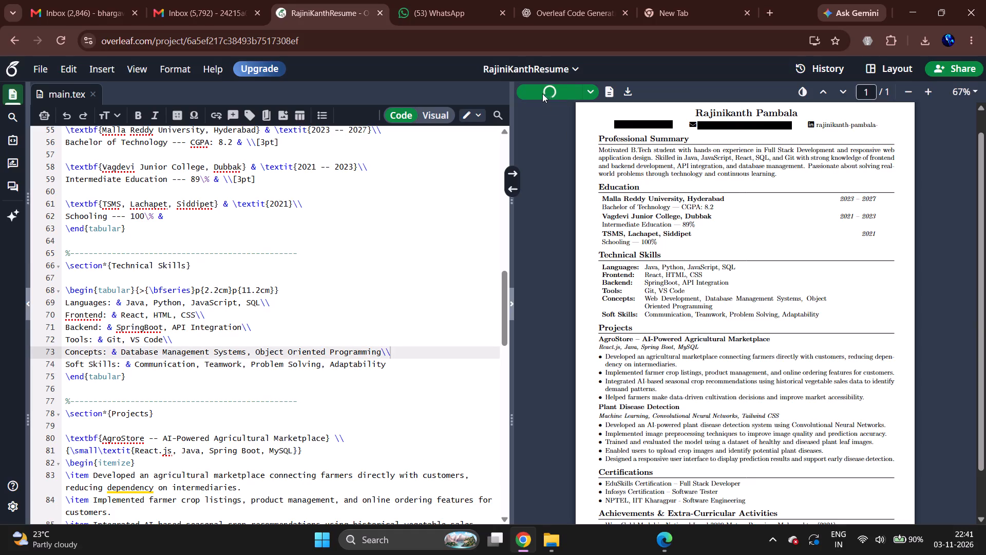
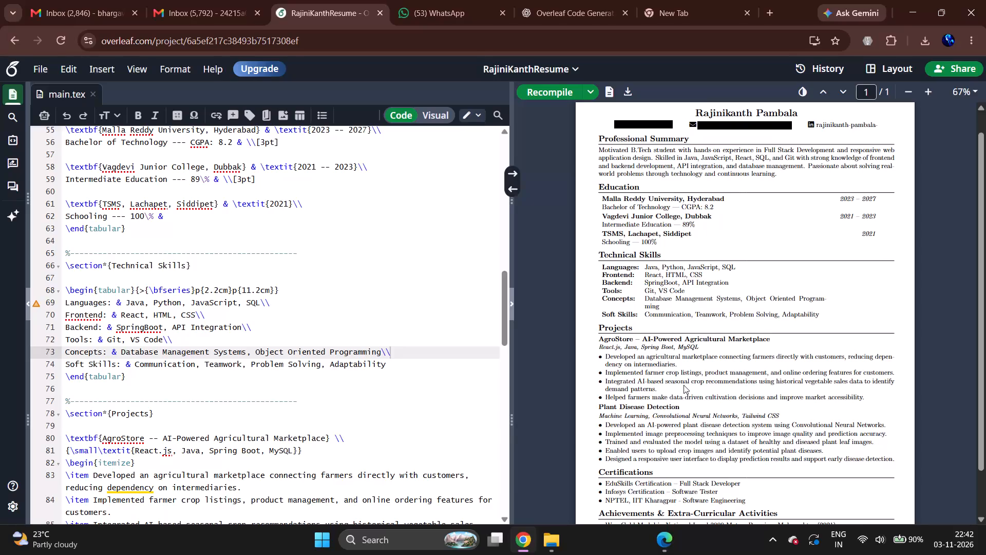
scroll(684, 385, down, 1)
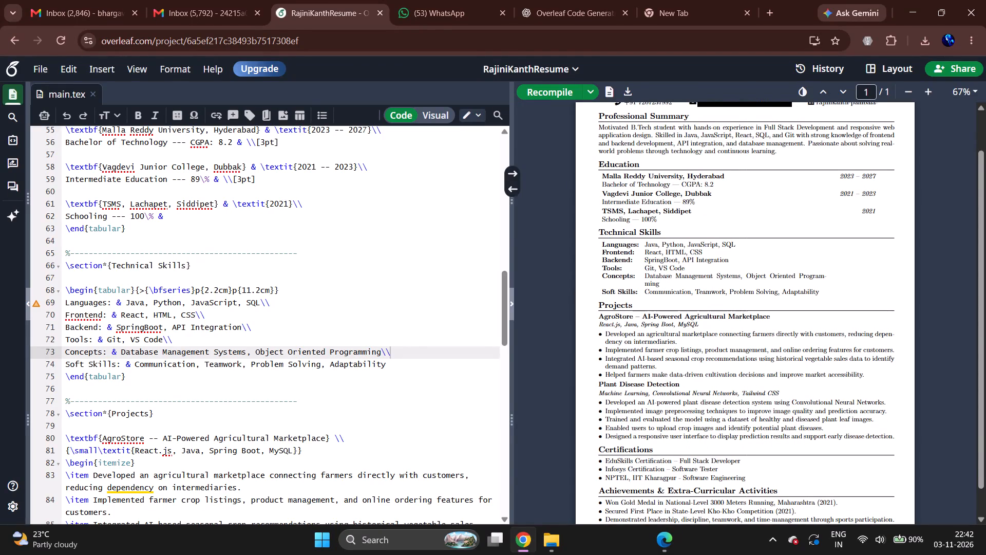
Shorten Database Management Systems to Database Management in the Concepts skills, and recompile the resume to check its layout.
click(540, 84)
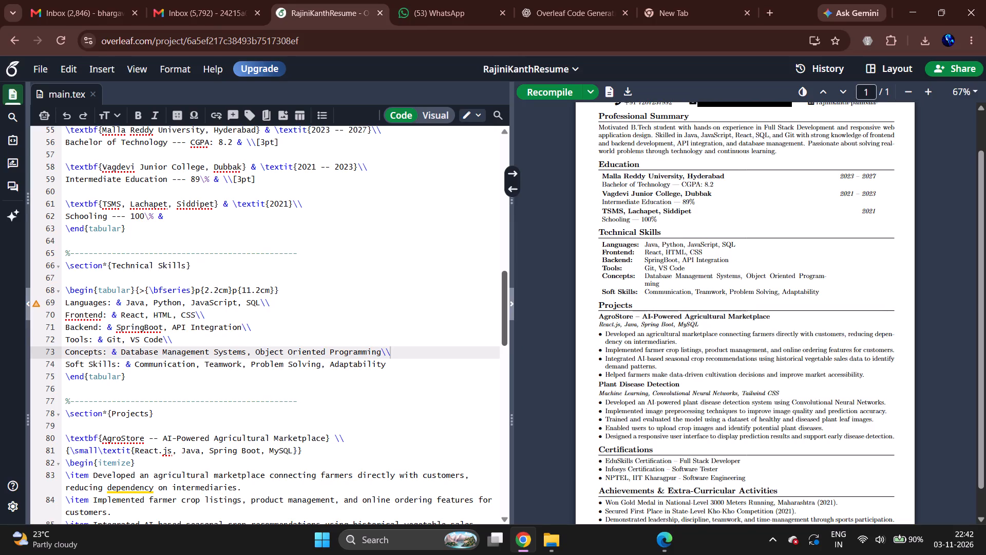
click(245, 351)
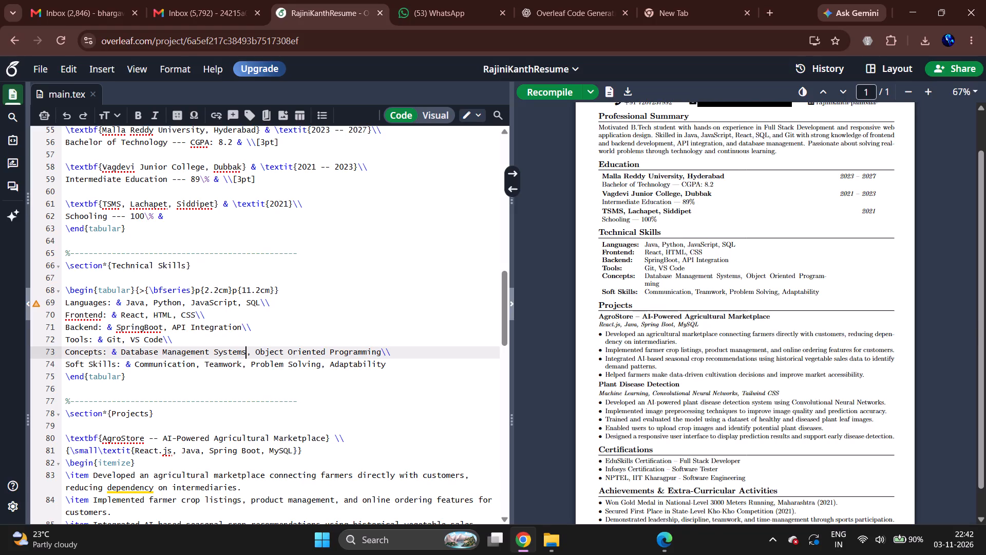
key(BackSpace)
key(BackSpace)
key(BackSpace)
key(BackSpace)
key(BackSpace)
key(BackSpace)
key(BackSpace)
key(BackSpace)
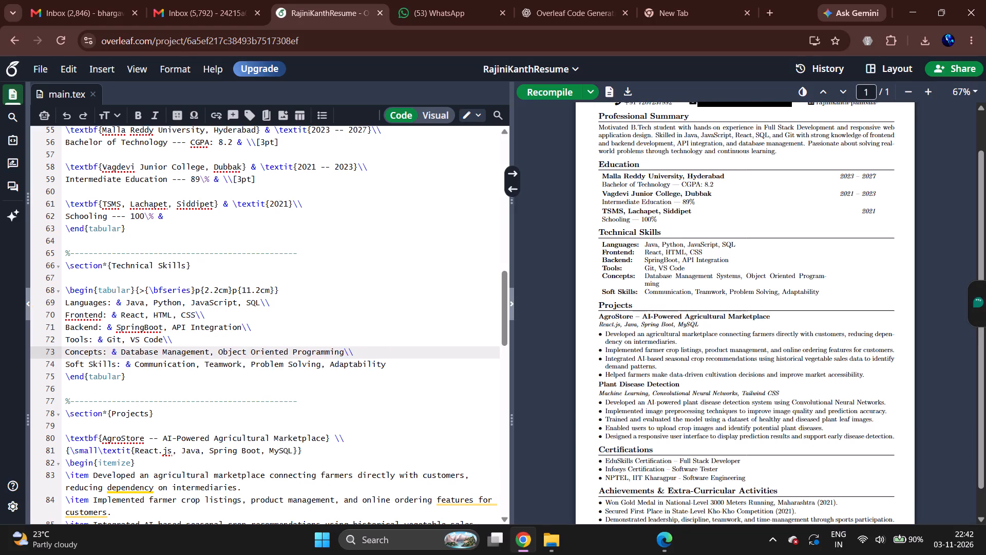
click(555, 90)
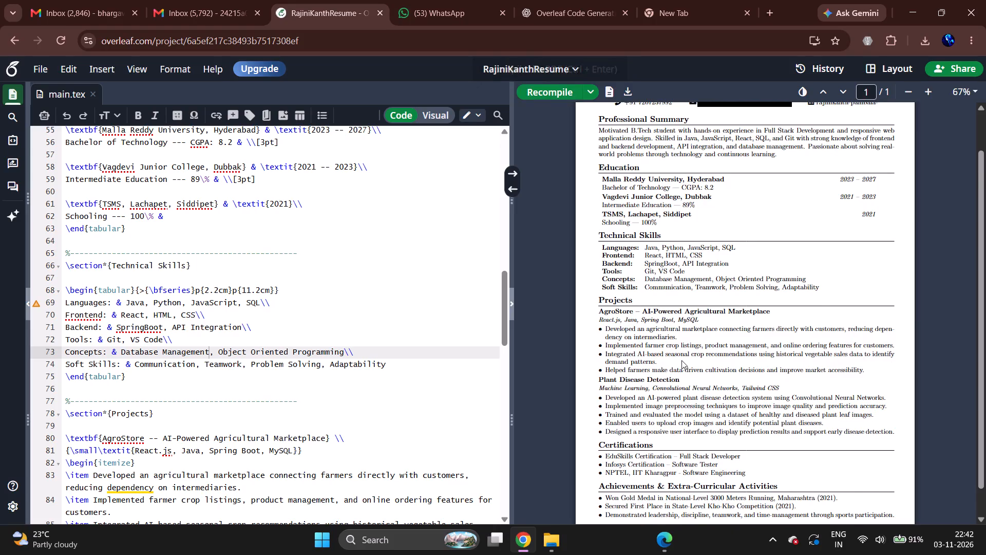
scroll(682, 348, down, 1)
scroll(682, 348, up, 2)
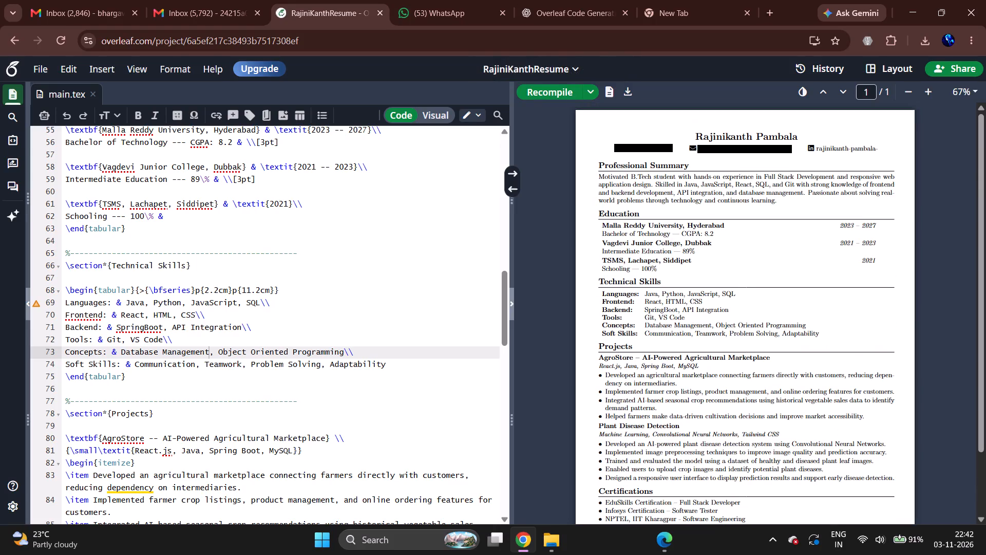
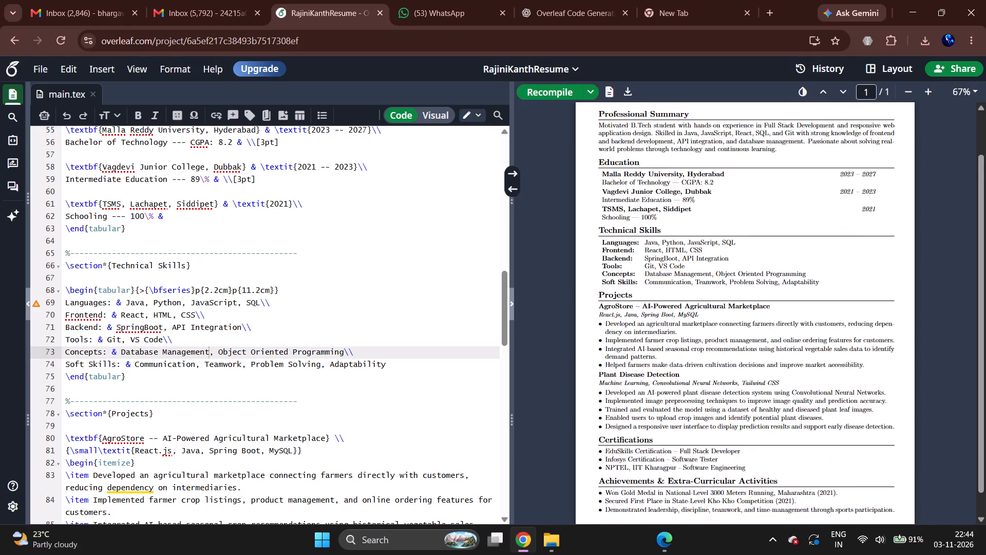
Review the compiled resume preview from the header through the achievements section.
scroll(684, 390, right, 1)
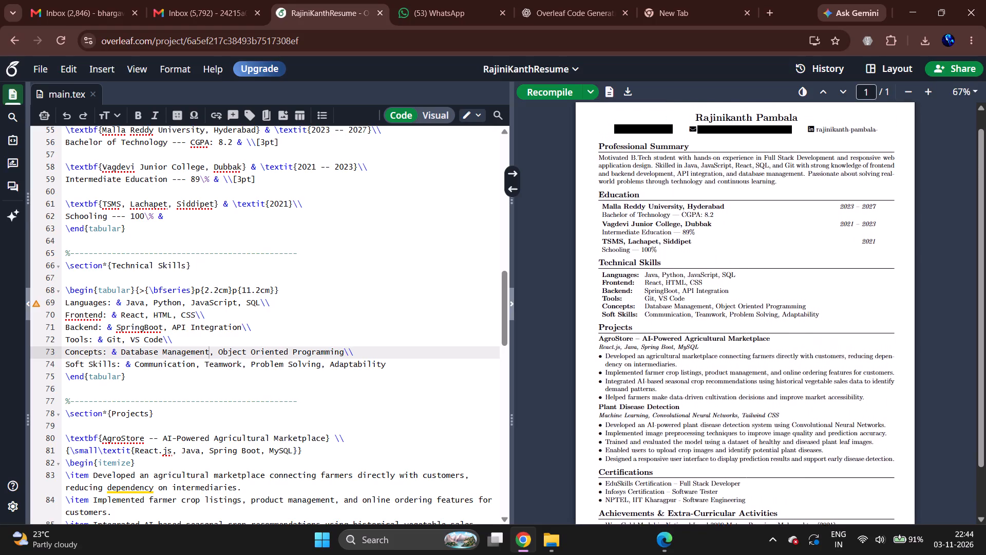
scroll(684, 390, right, 1)
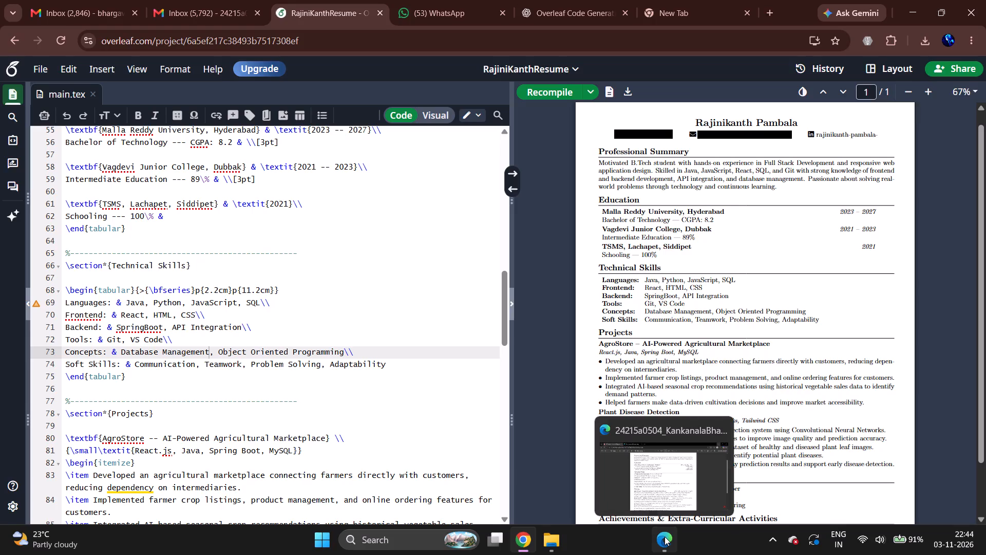
scroll(730, 389, down, 1)
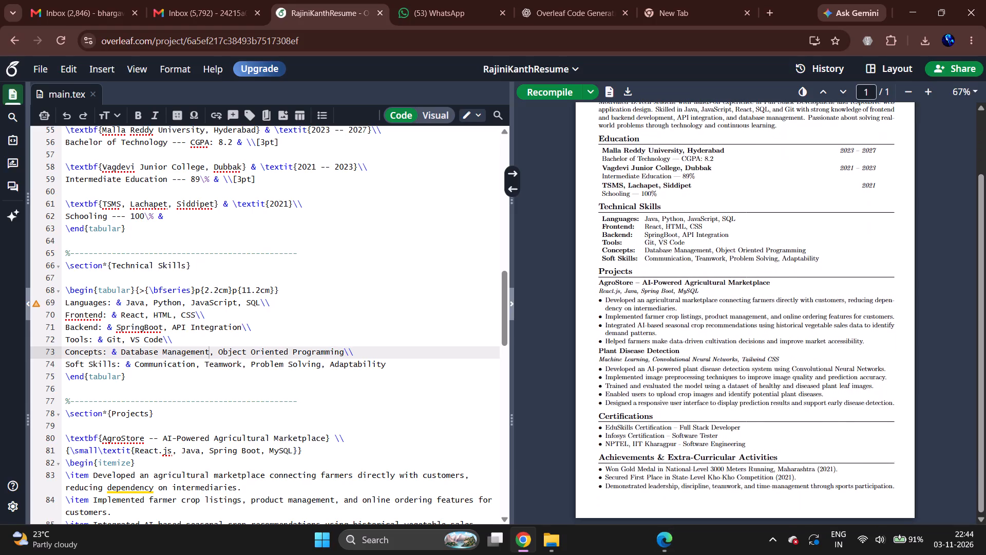
scroll(730, 389, down, 2)
scroll(314, 376, down, 2)
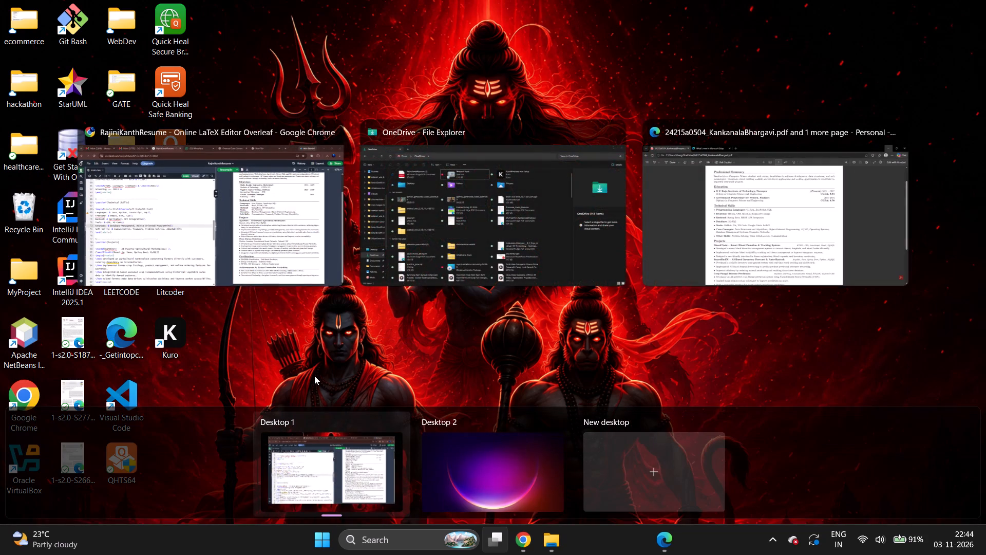
click(271, 205)
scroll(278, 361, down, 4)
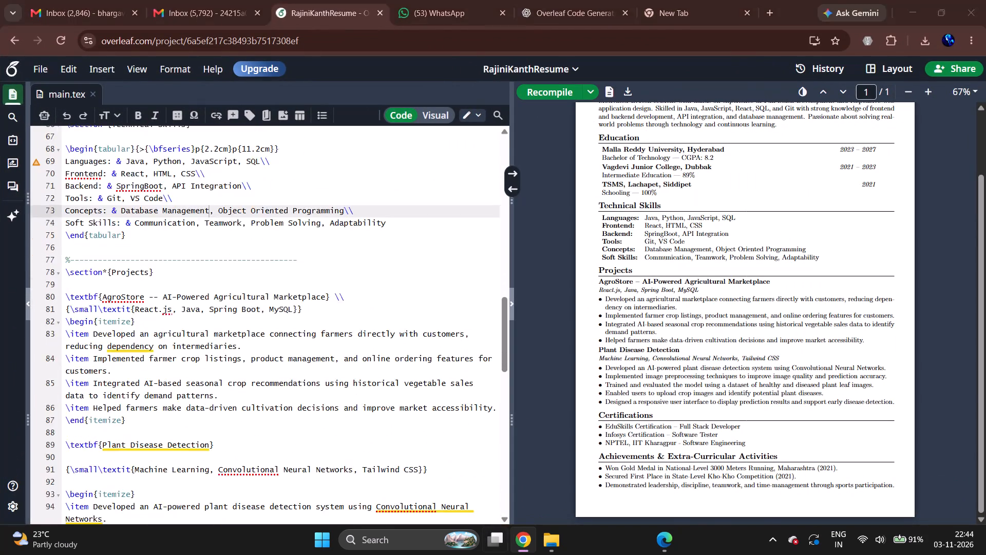
click(287, 206)
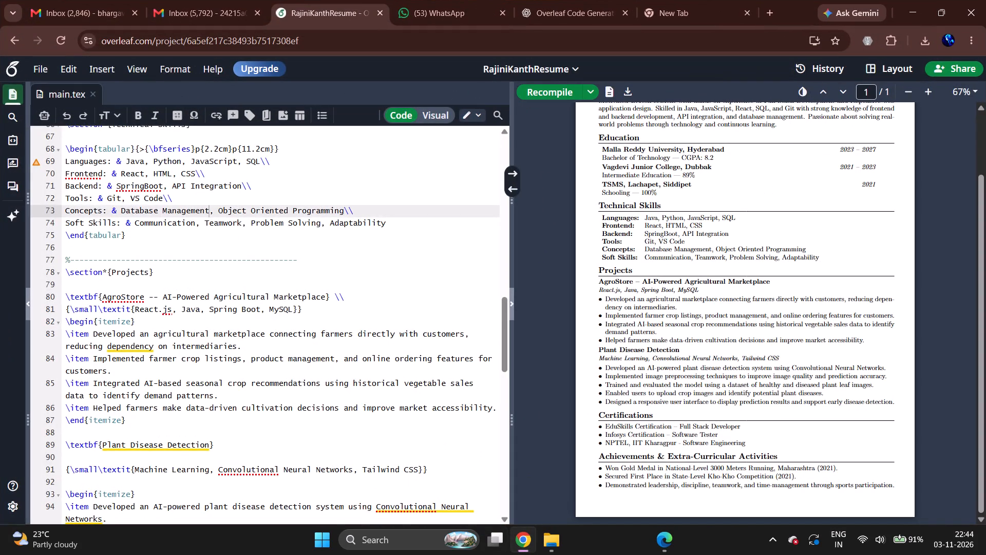
Replace Tailwind CSS with React.js in the Plant Disease Detection project's technology line and recompile the resume.
scroll(324, 388, down, 7)
scroll(324, 388, up, 5)
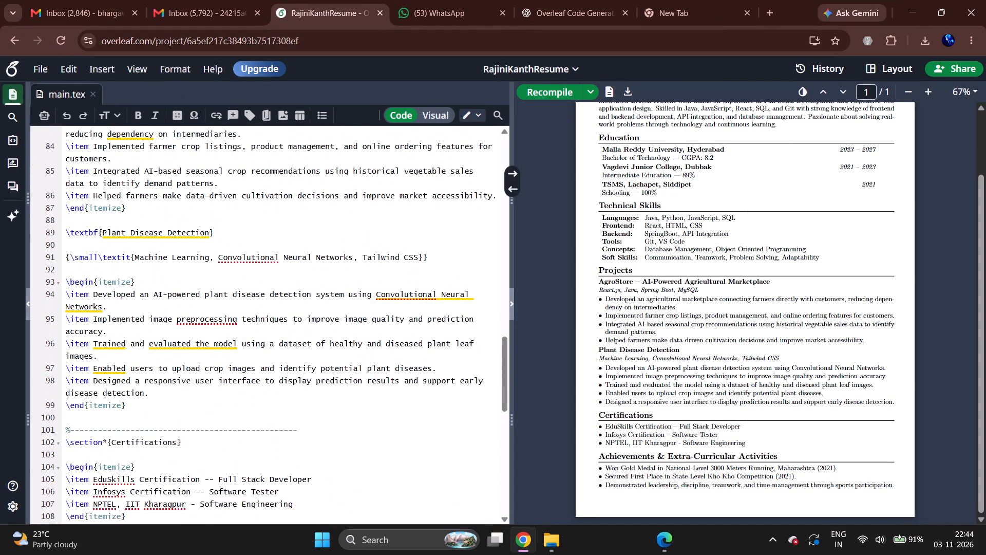
scroll(324, 388, up, 1)
click(419, 281)
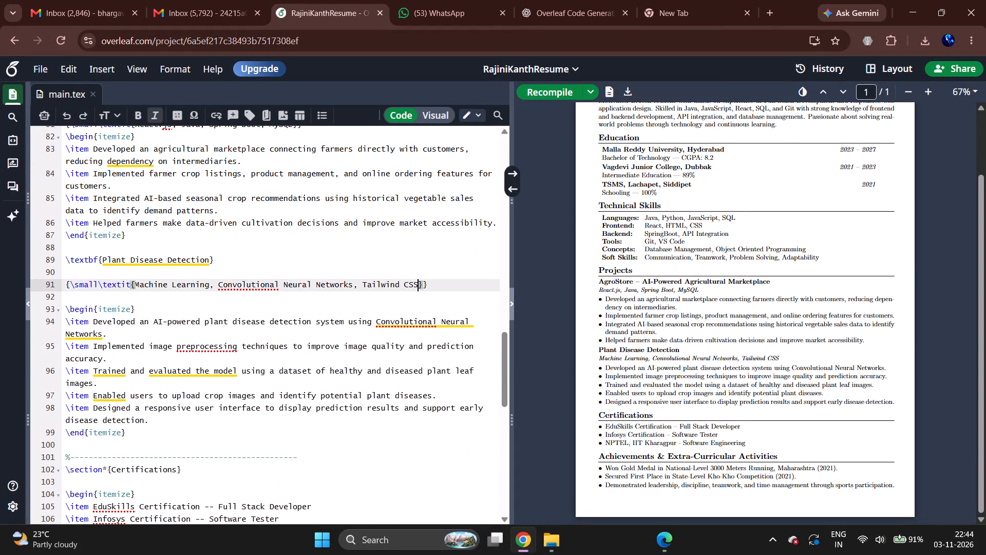
key(BackSpace)
key(BackSpace)
key(BackSpace)
key(BackSpace)
key(BackSpace)
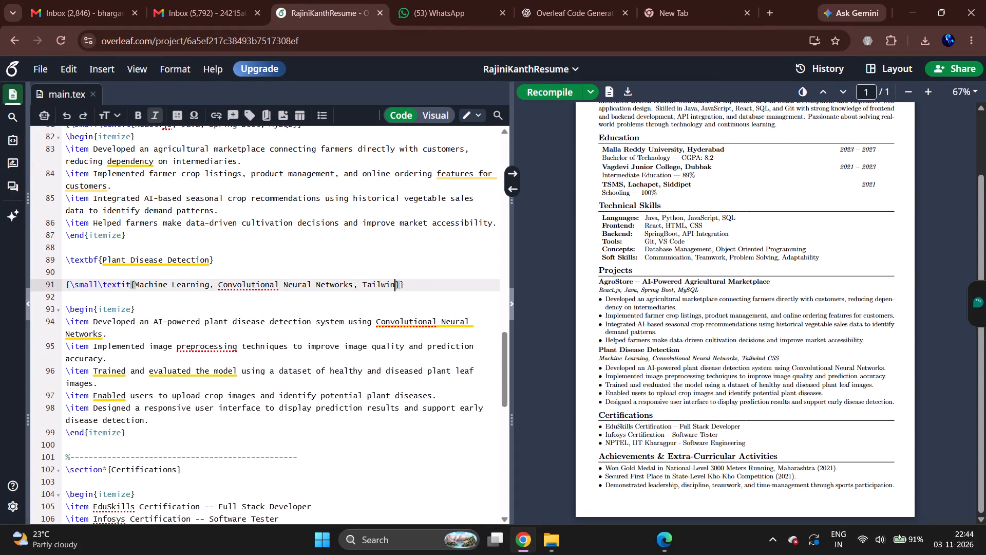
key(BackSpace)
key(BackSpace)
key(BackSpace)
key(BackSpace)
key(BackSpace)
key(BackSpace)
key(BackSpace)
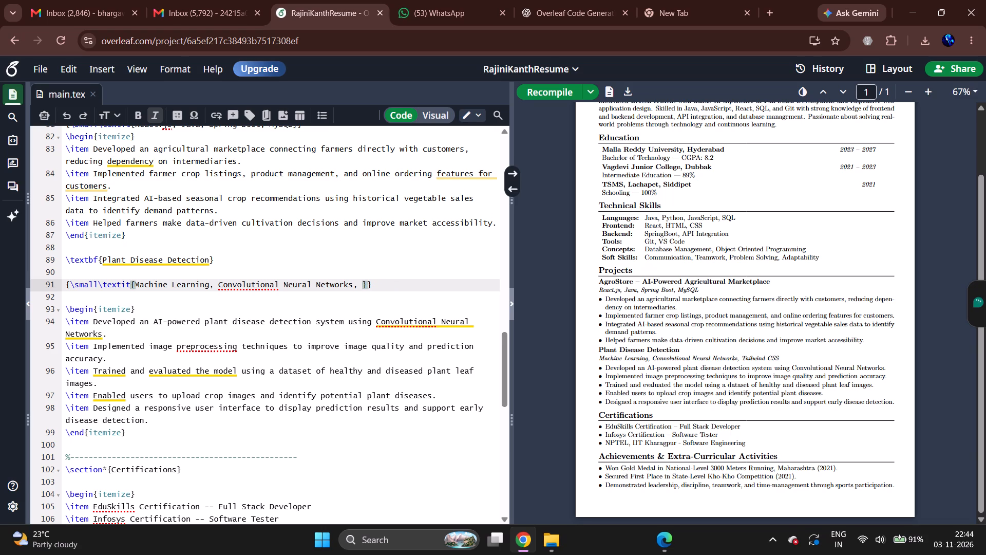
text(React)
text(.js)
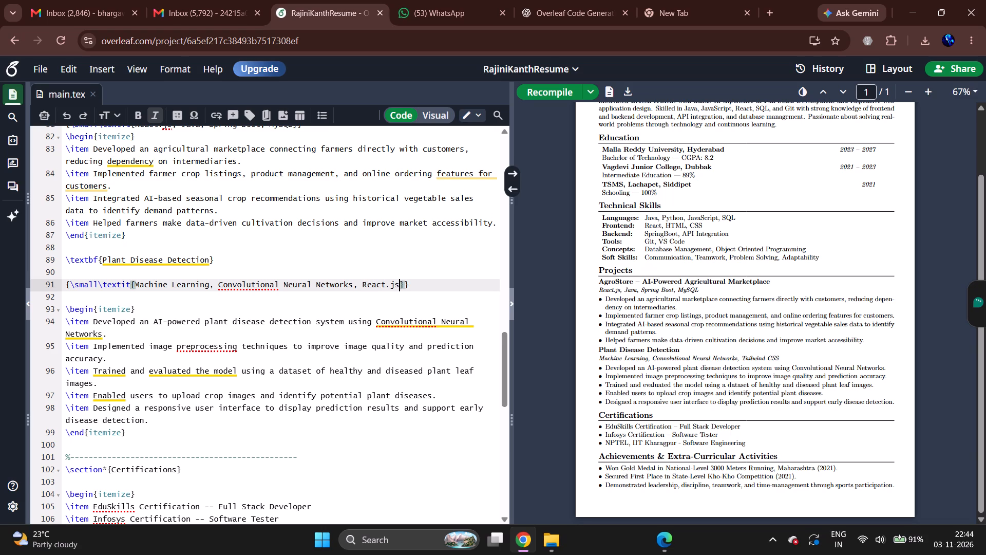
click(552, 98)
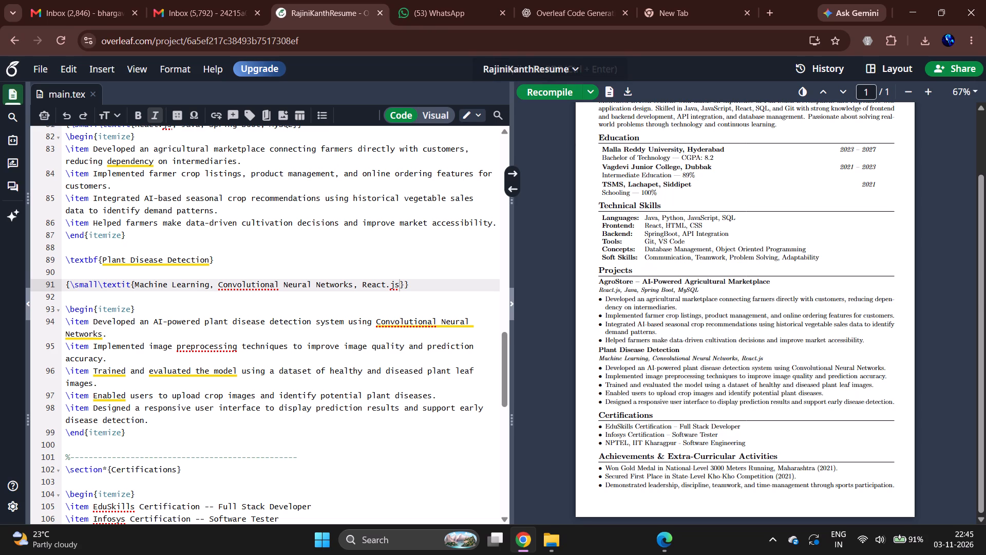
Remove the trailing hyphen from the LinkedIn link's display text in the resume header and recompile.
scroll(660, 353, down, 2)
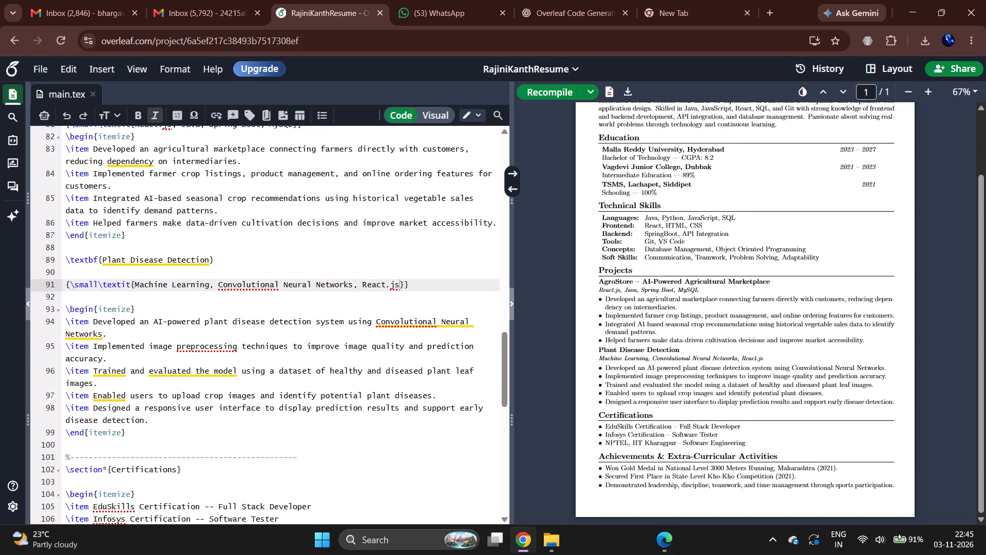
scroll(749, 361, up, 3)
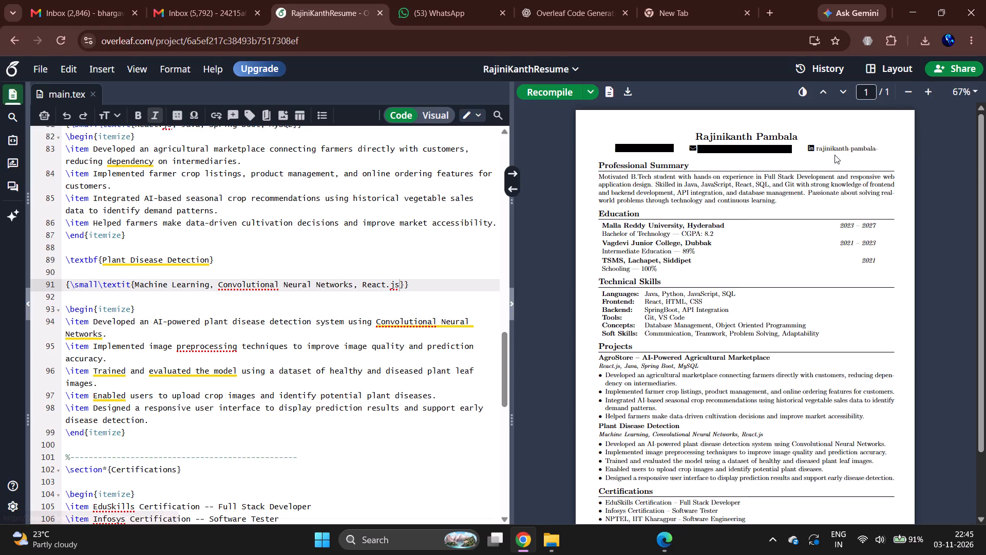
scroll(291, 262, up, 8)
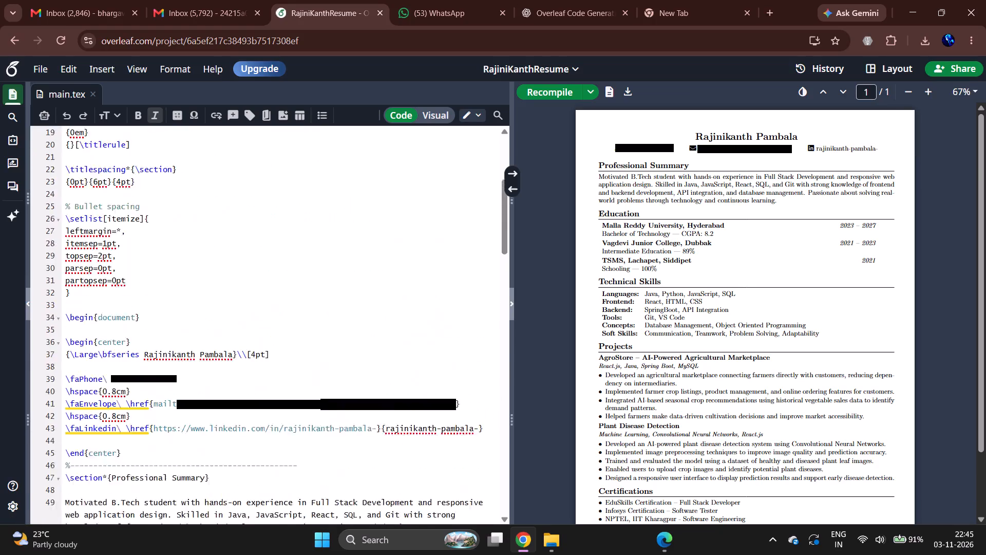
scroll(291, 262, right, 1)
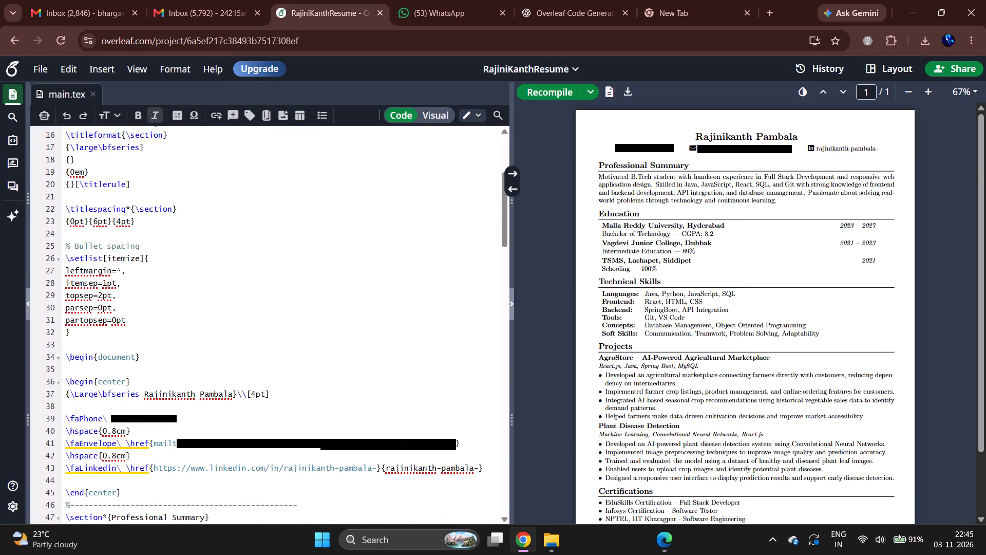
click(478, 472)
key(BackSpace)
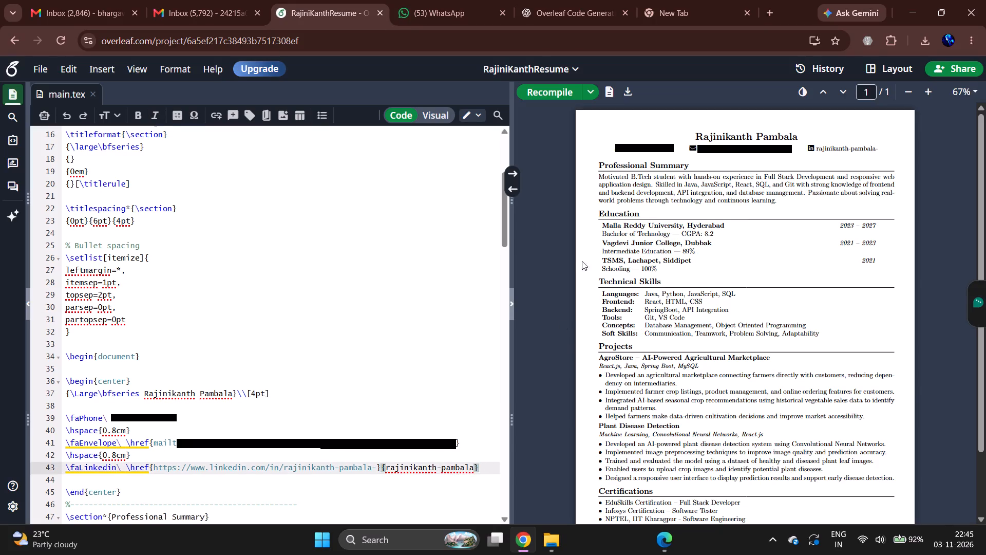
click(534, 92)
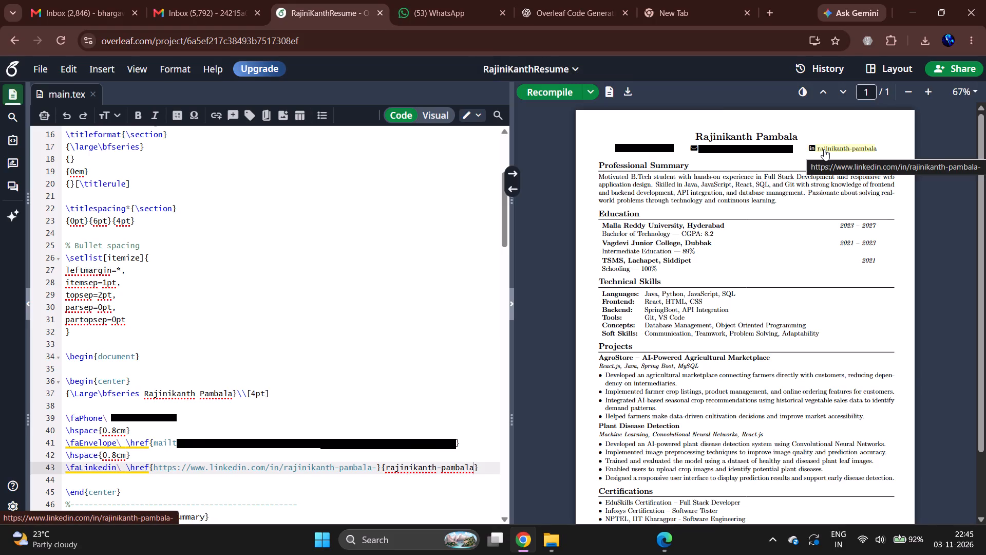
Proofread the recompiled one-page resume from the contact header to the Achievements & Extra-Curricular Activities section.
scroll(693, 324, down, 5)
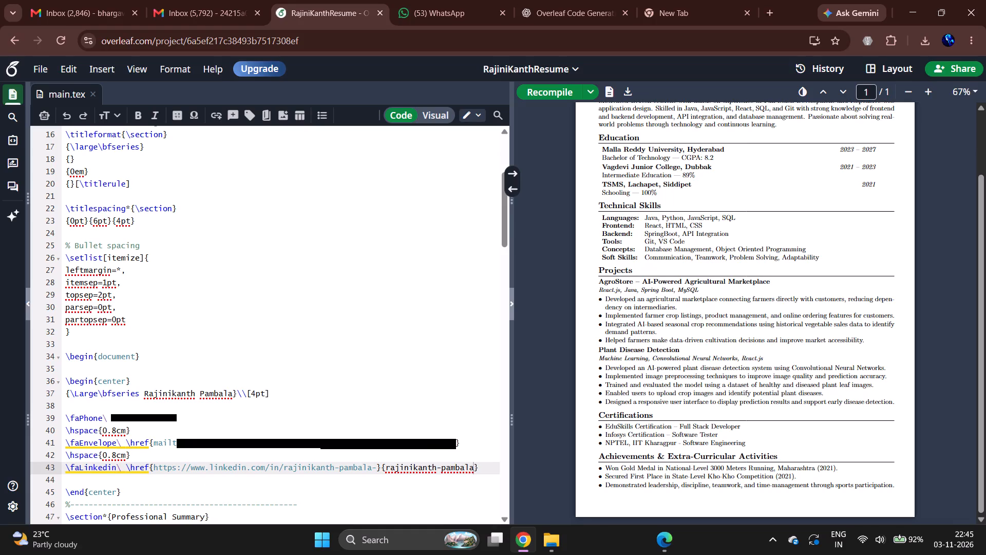
scroll(711, 470, up, 1)
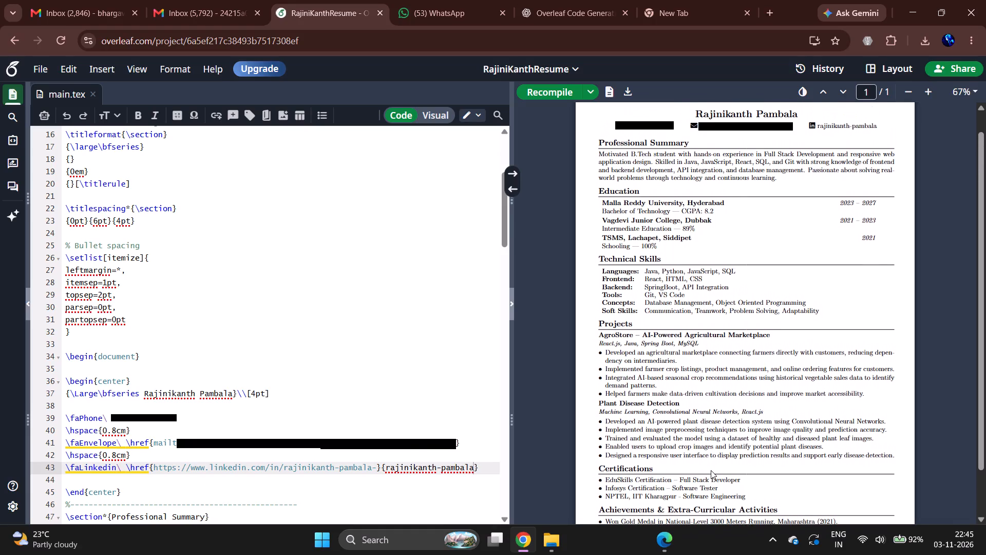
scroll(711, 470, up, 3)
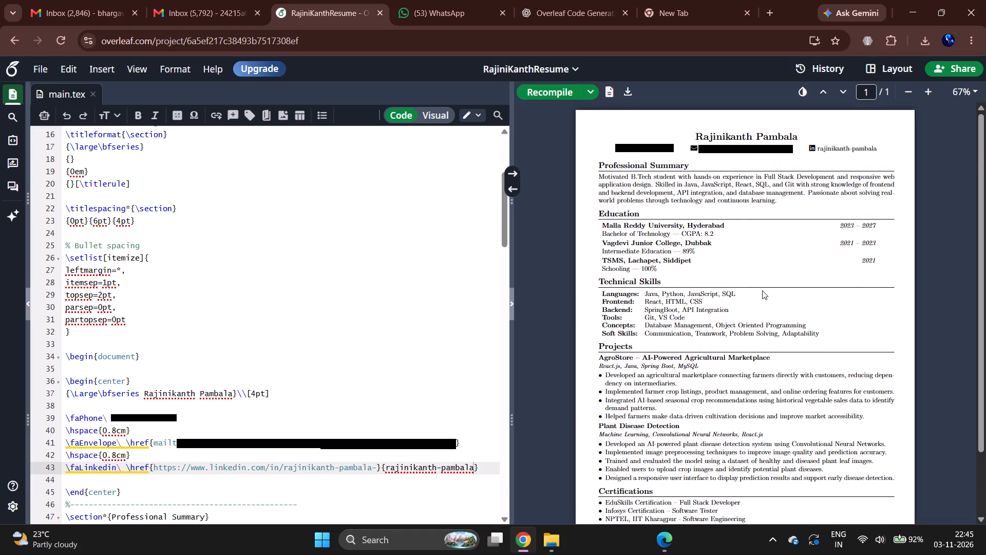
scroll(762, 290, down, 2)
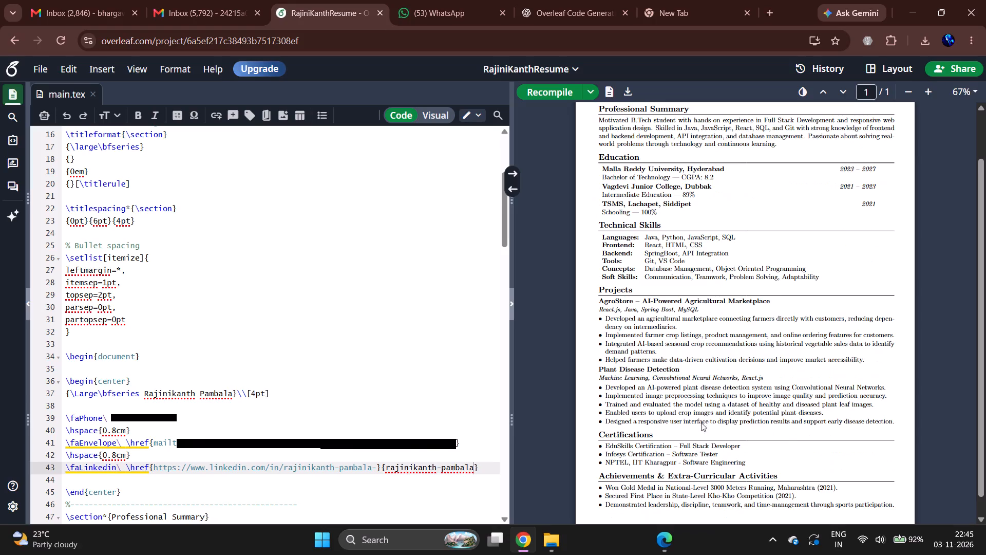
scroll(700, 424, down, 2)
scroll(764, 470, down, 1)
scroll(764, 470, up, 4)
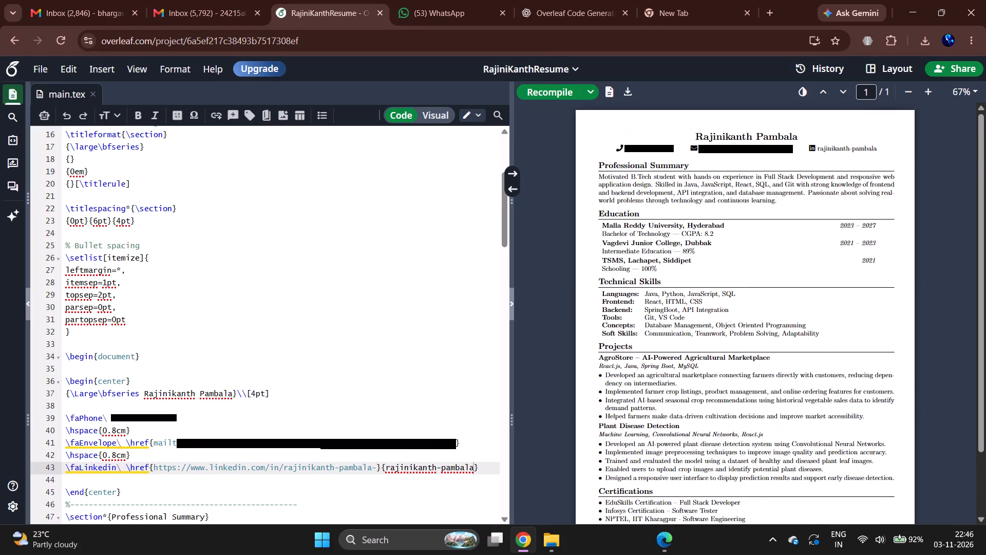
scroll(684, 392, down, 1)
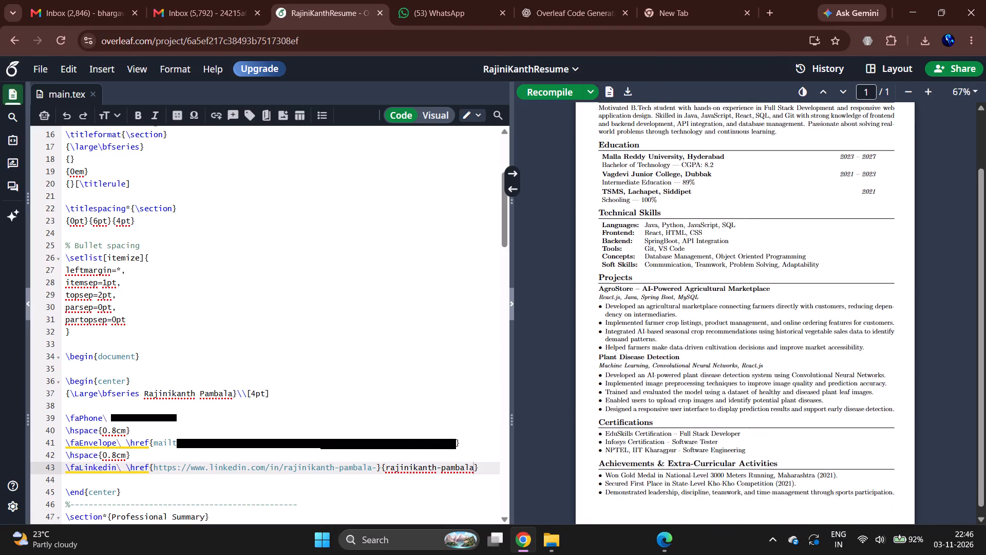
scroll(723, 348, up, 1)
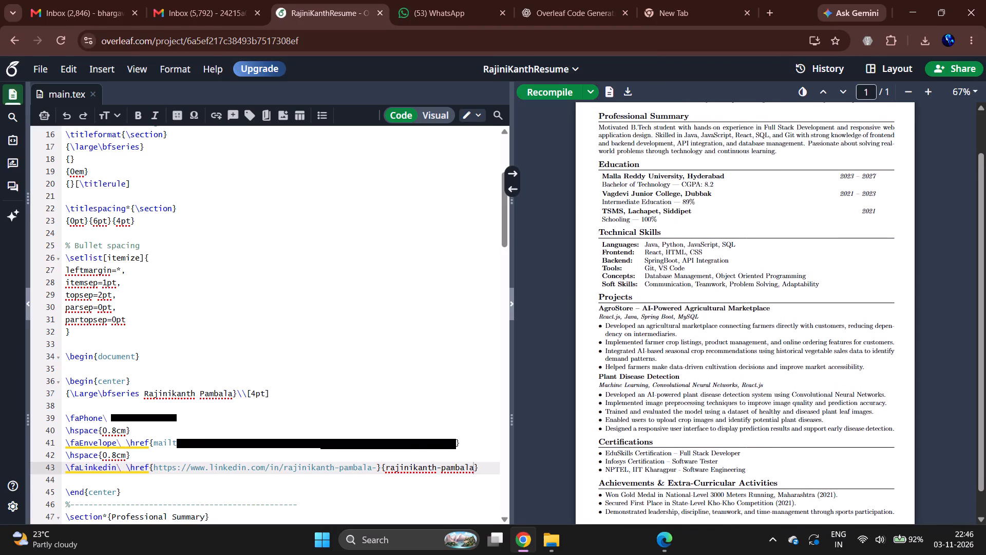
scroll(723, 348, up, 1)
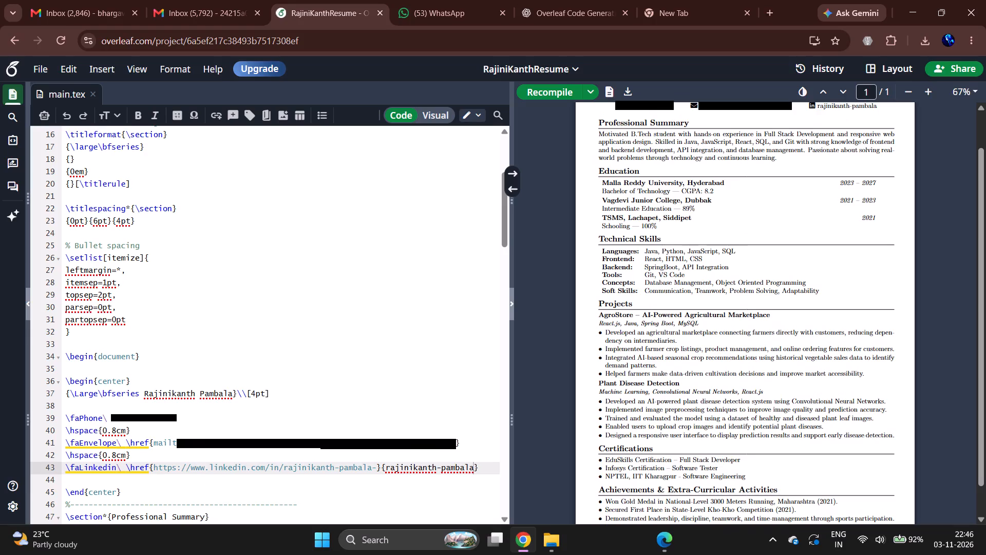
scroll(723, 348, up, 2)
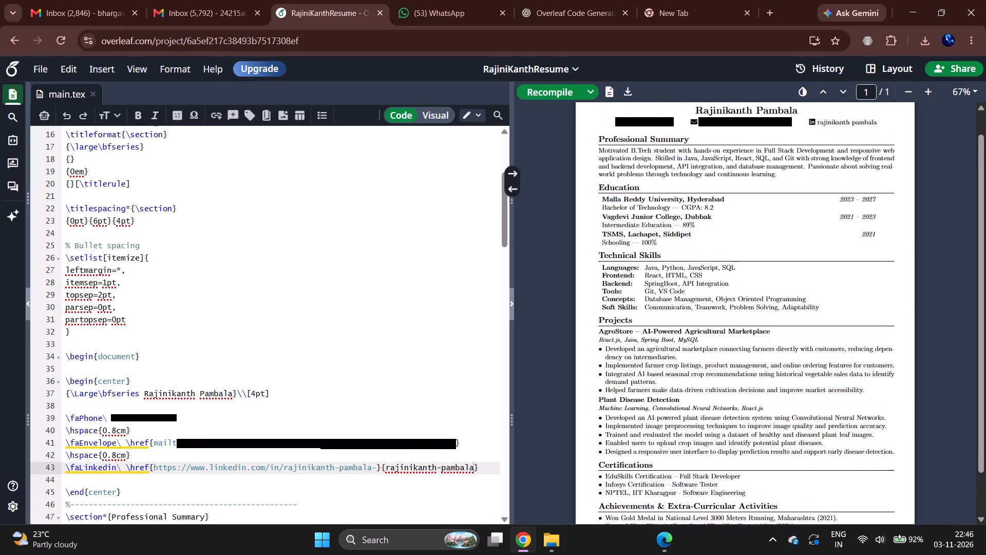
scroll(723, 348, up, 1)
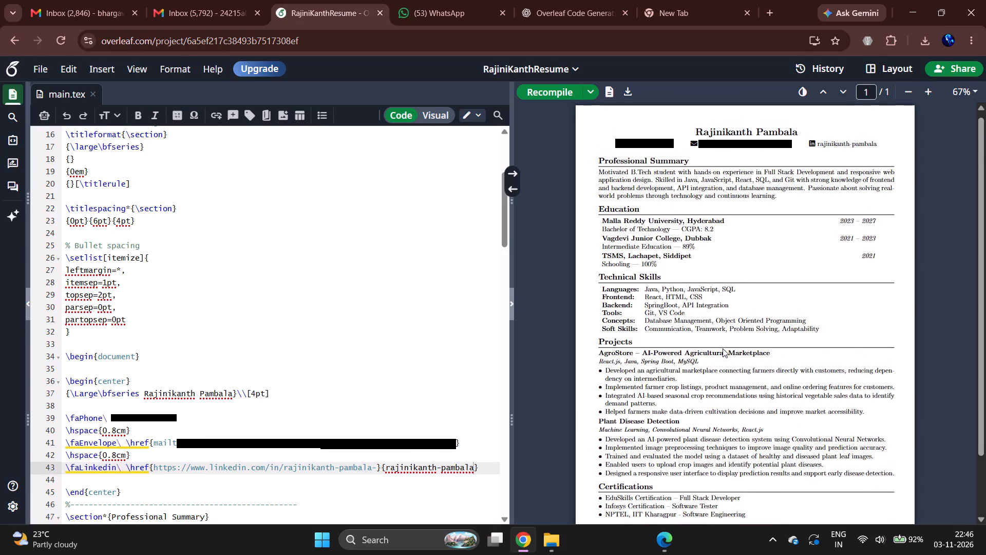
scroll(723, 348, down, 2)
scroll(723, 348, up, 3)
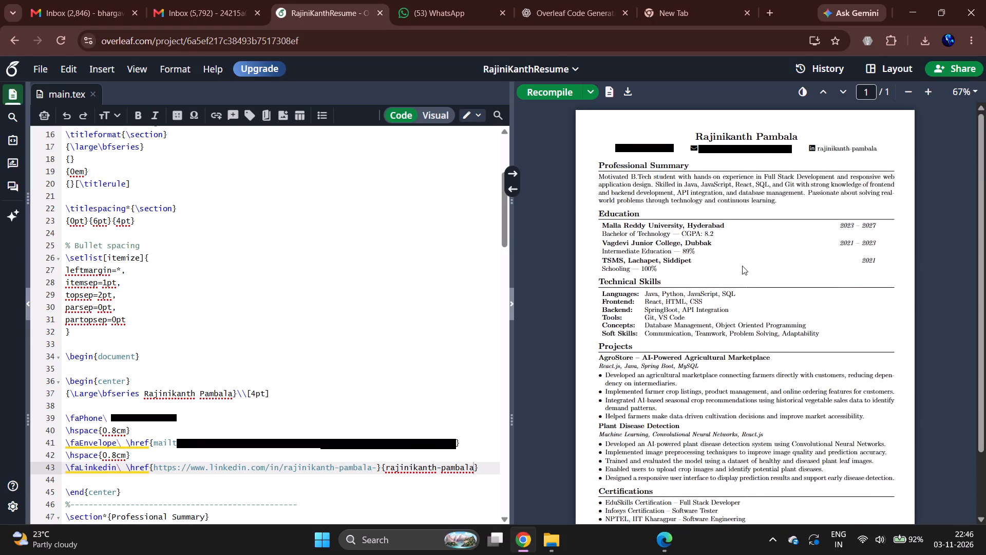
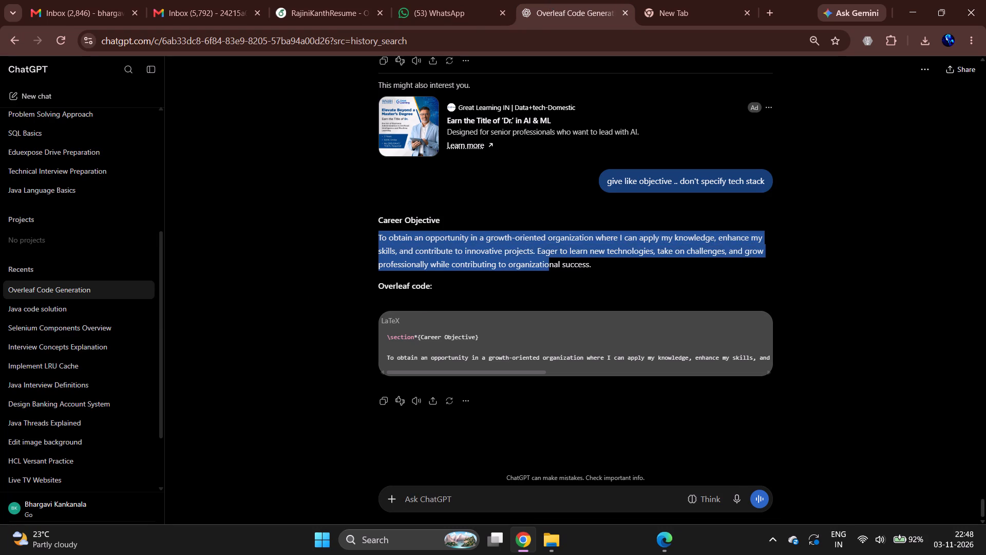
drag(549, 258, 598, 265)
key(ctrl+c)
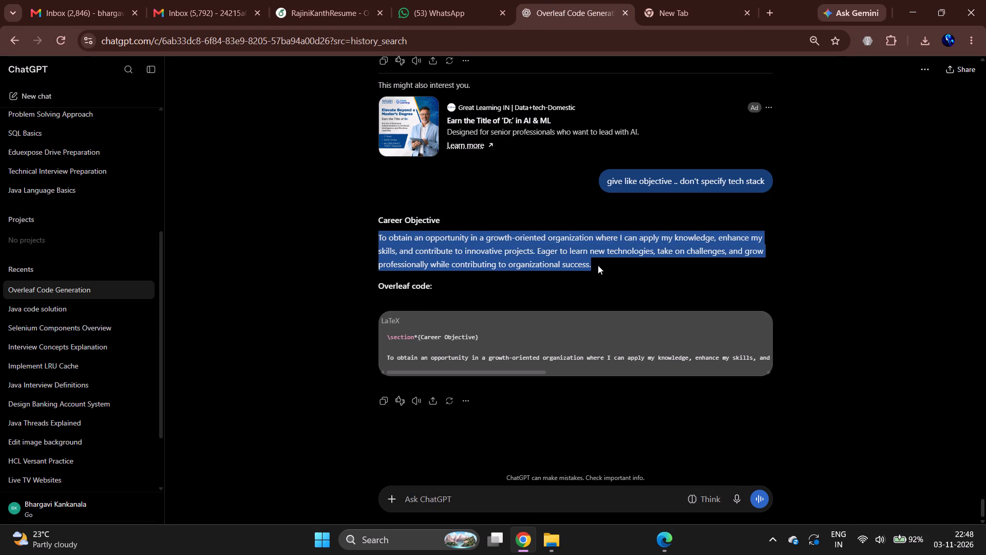
click(598, 265)
click(363, 0)
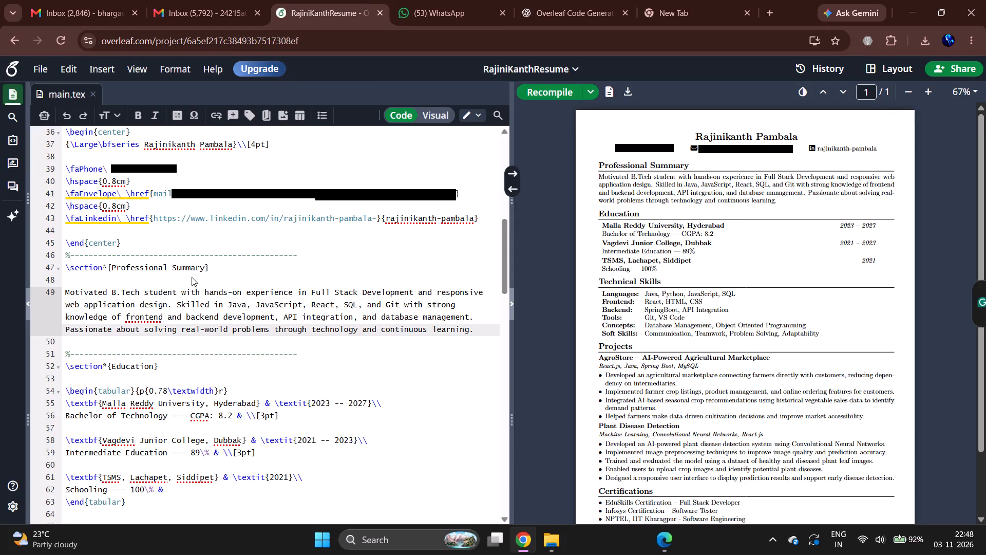
drag(62, 290, 470, 347)
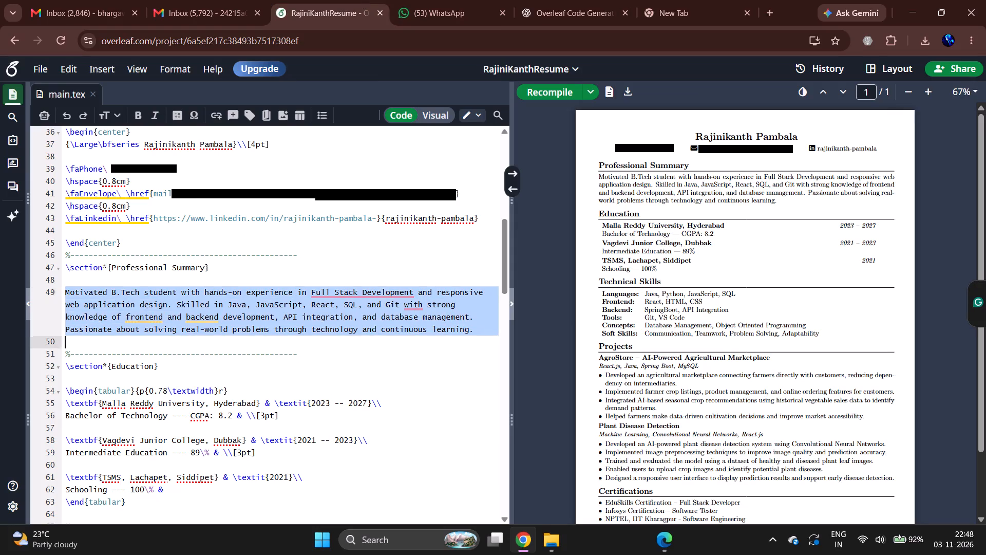
Replace the Professional Summary body text in main.tex with the copied Career Objective paragraph and recompile the resume.
drag(470, 347, 476, 337)
key(BackSpace)
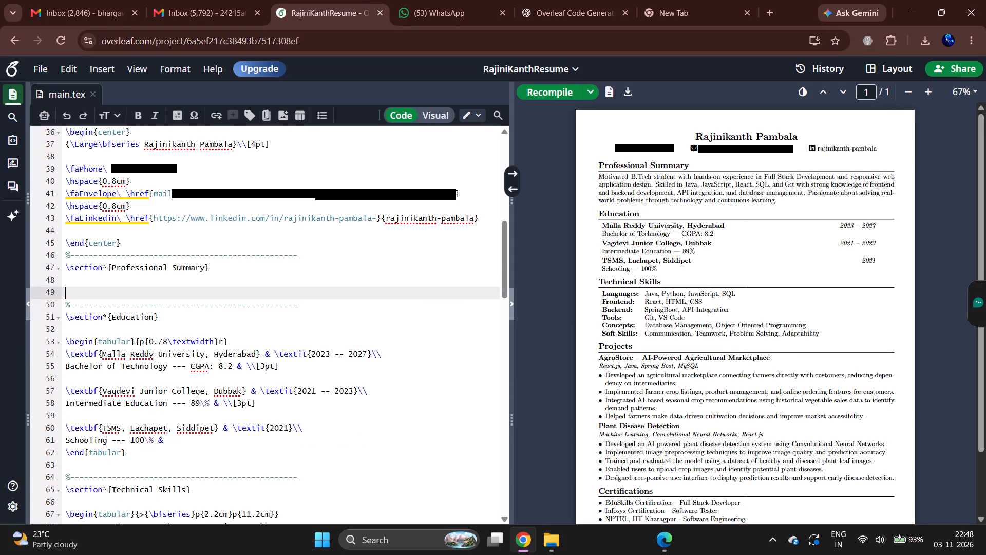
key(ctrl+v)
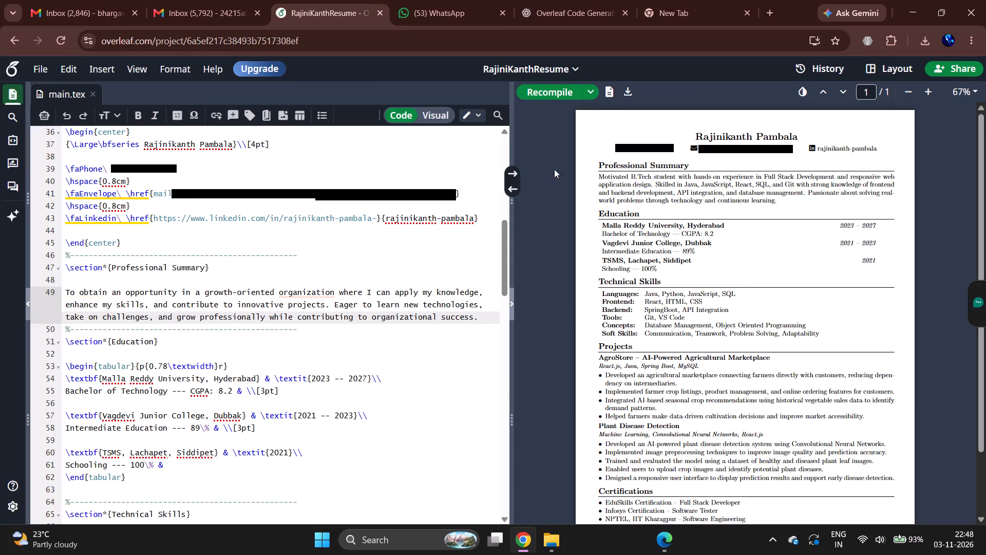
click(547, 88)
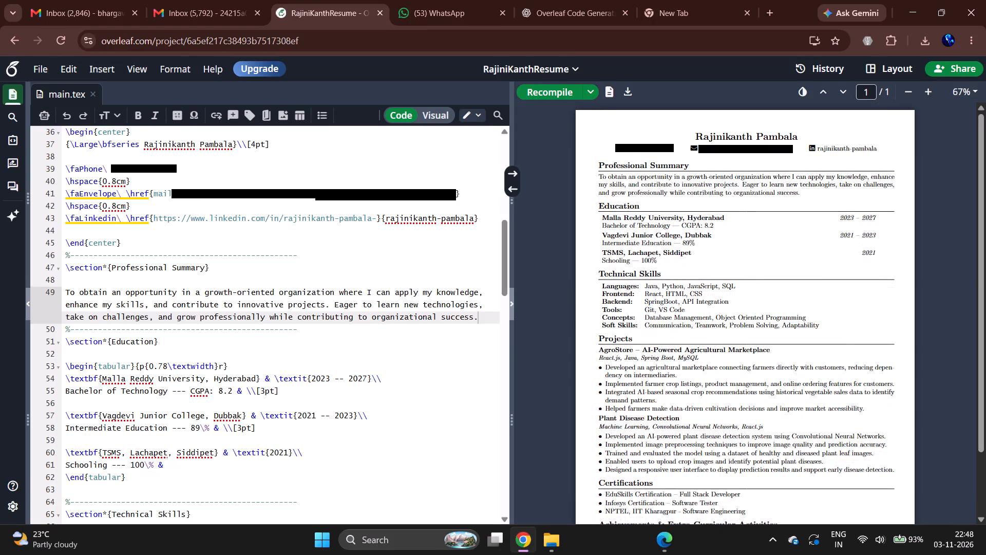
Review the recompiled resume preview and check its layout and sections against the reference resume PDF in Edge.
scroll(642, 235, down, 2)
scroll(642, 235, up, 2)
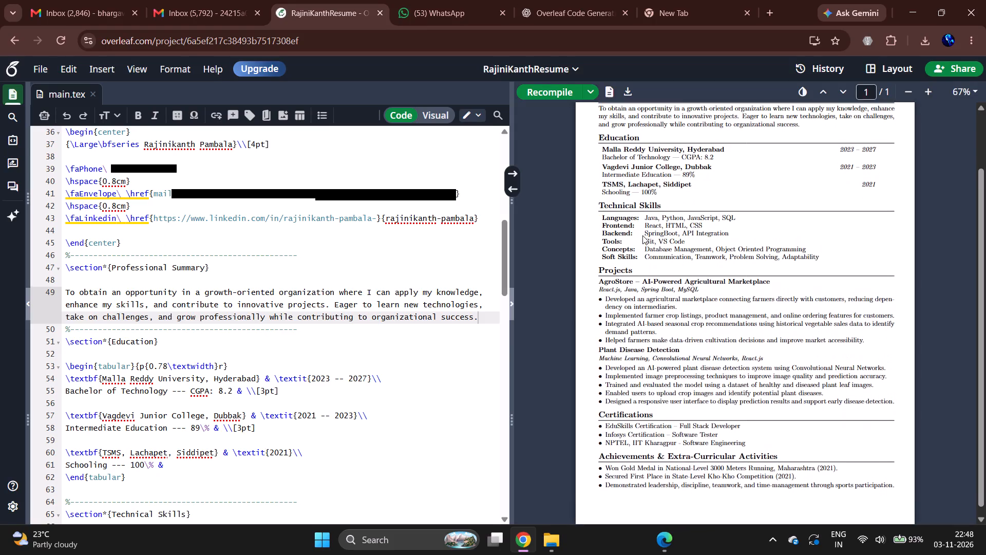
scroll(642, 235, up, 1)
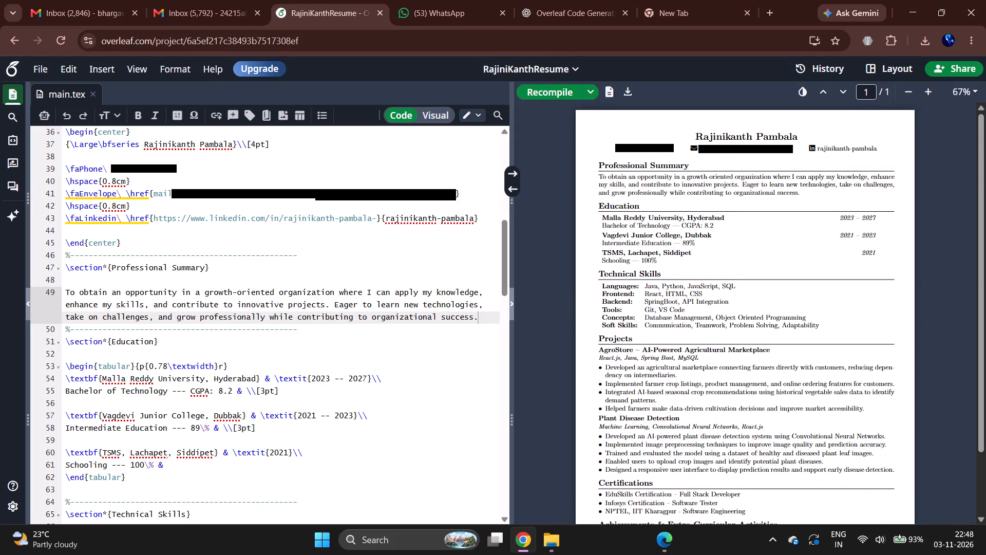
click(667, 541)
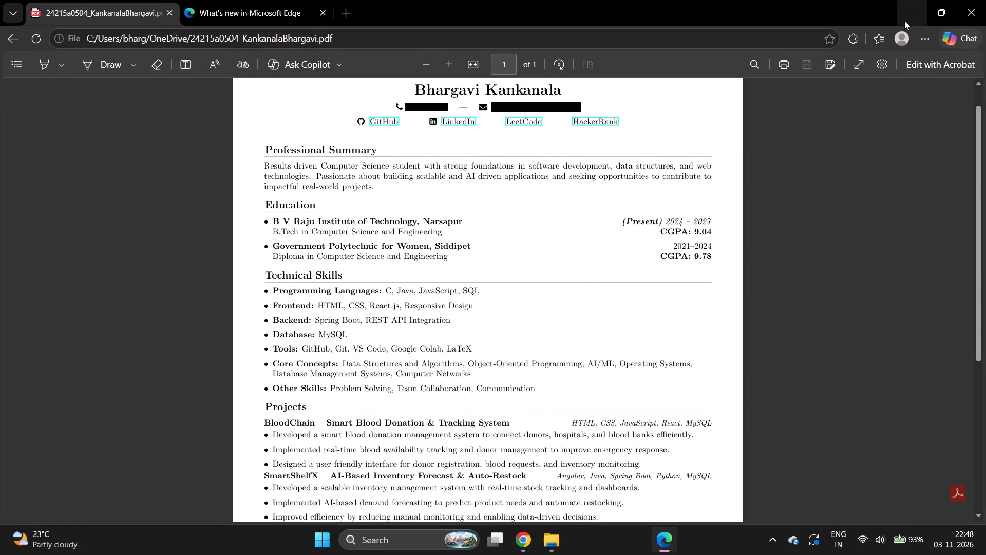
click(906, 15)
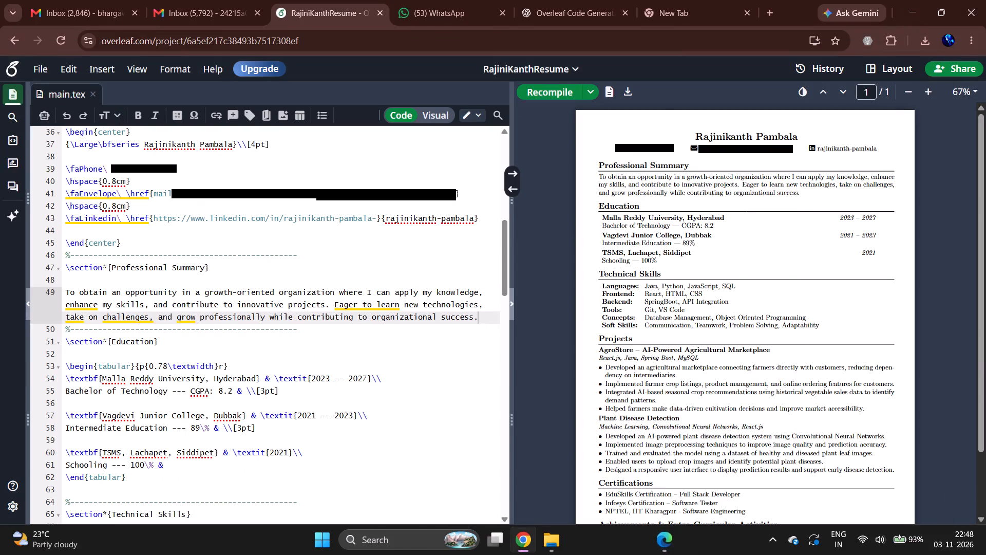